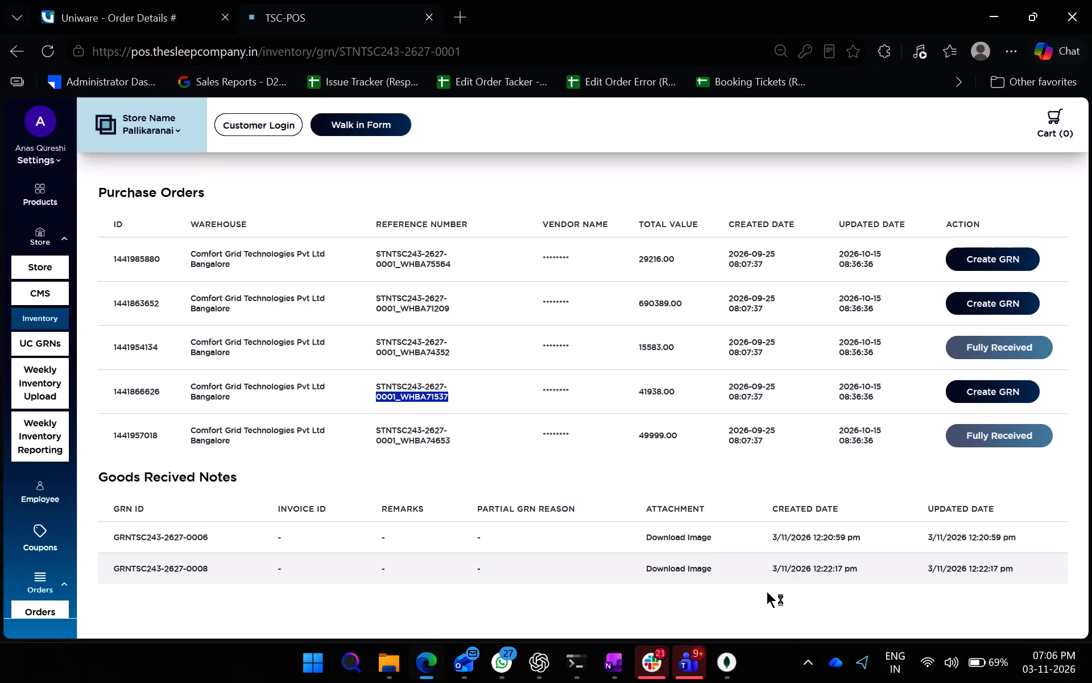
Check the connected devices in the Windows Bluetooth & devices settings and close Settings.
{"action": "left_click", "coordinate": [807, 667]}
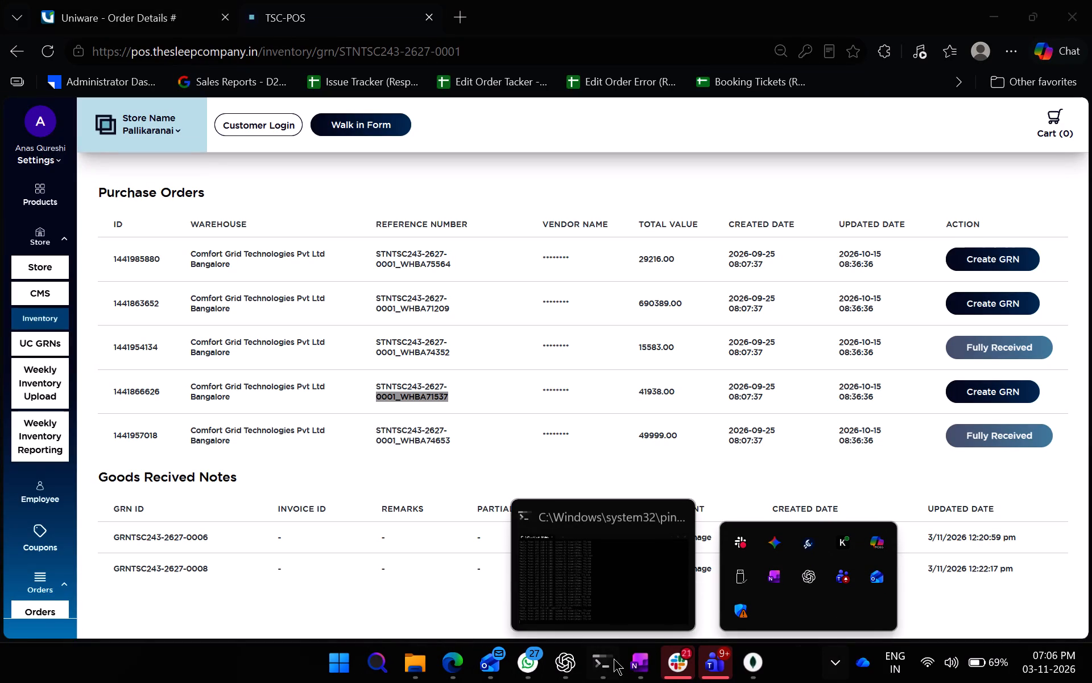
{"action": "left_click", "coordinate": [743, 580]}
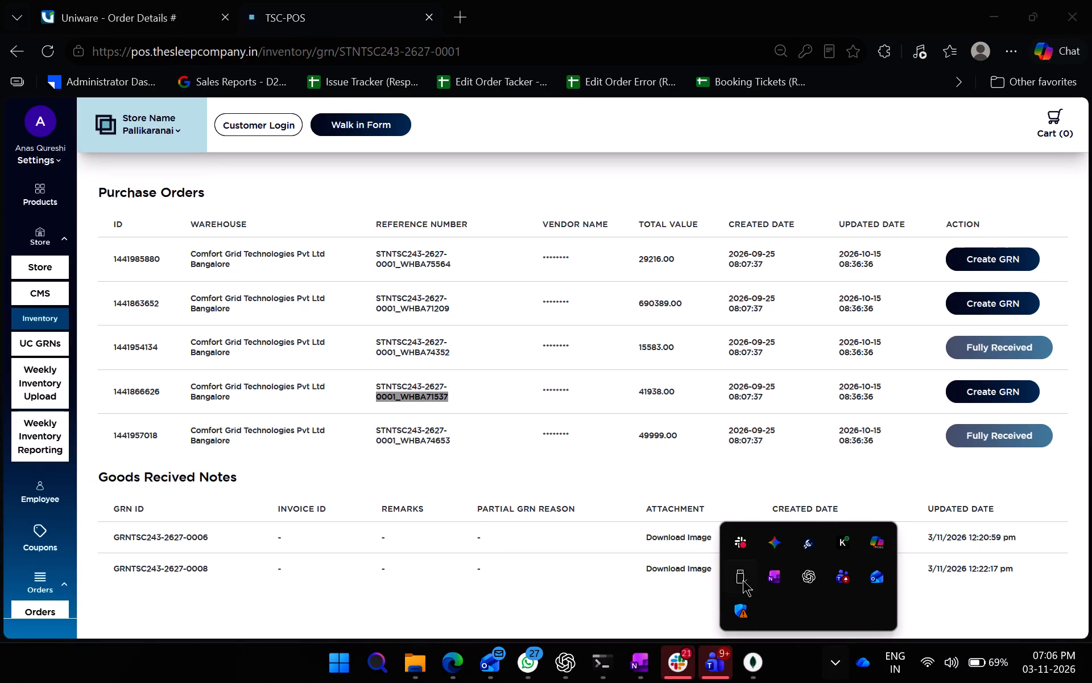
{"action": "left_click", "coordinate": [776, 587]}
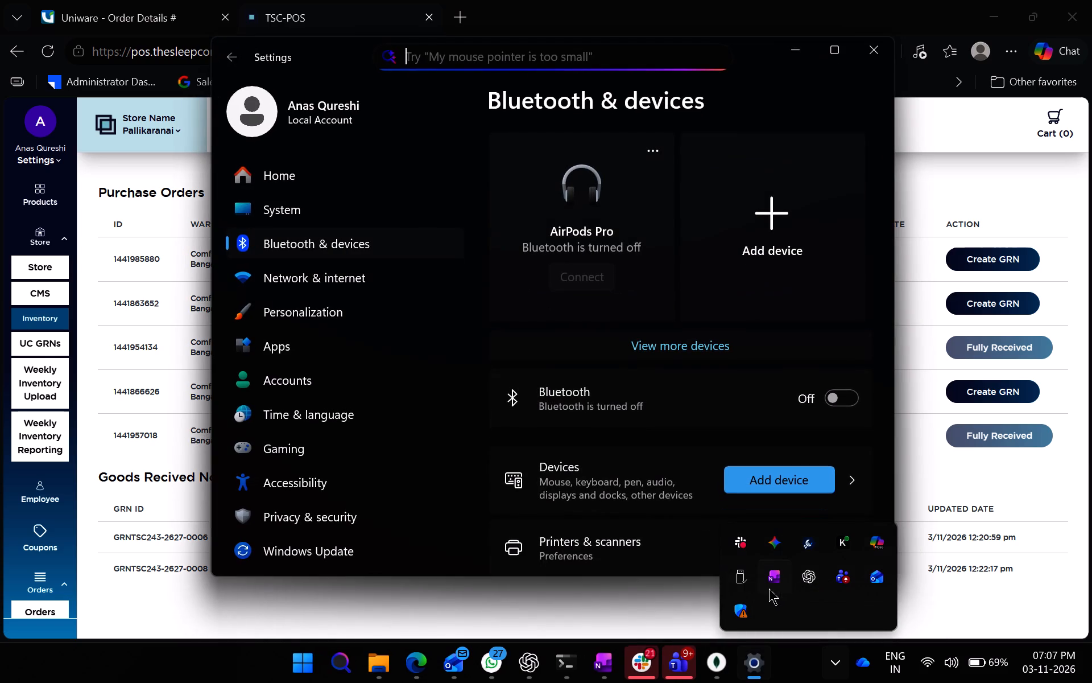
{"action": "left_click", "coordinate": [887, 51]}
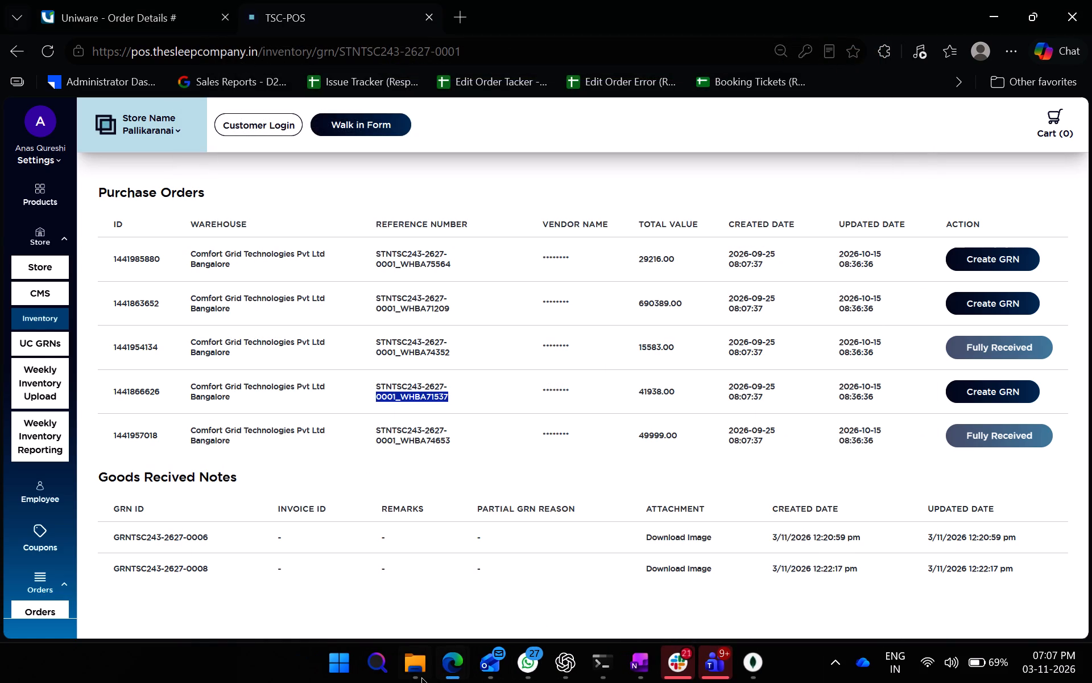
Switch to File Explorer and browse the Network locations and This PC drives in a new tab, expanding the list of network computers.
{"action": "left_click", "coordinate": [421, 677]}
{"action": "left_click", "coordinate": [226, 26]}
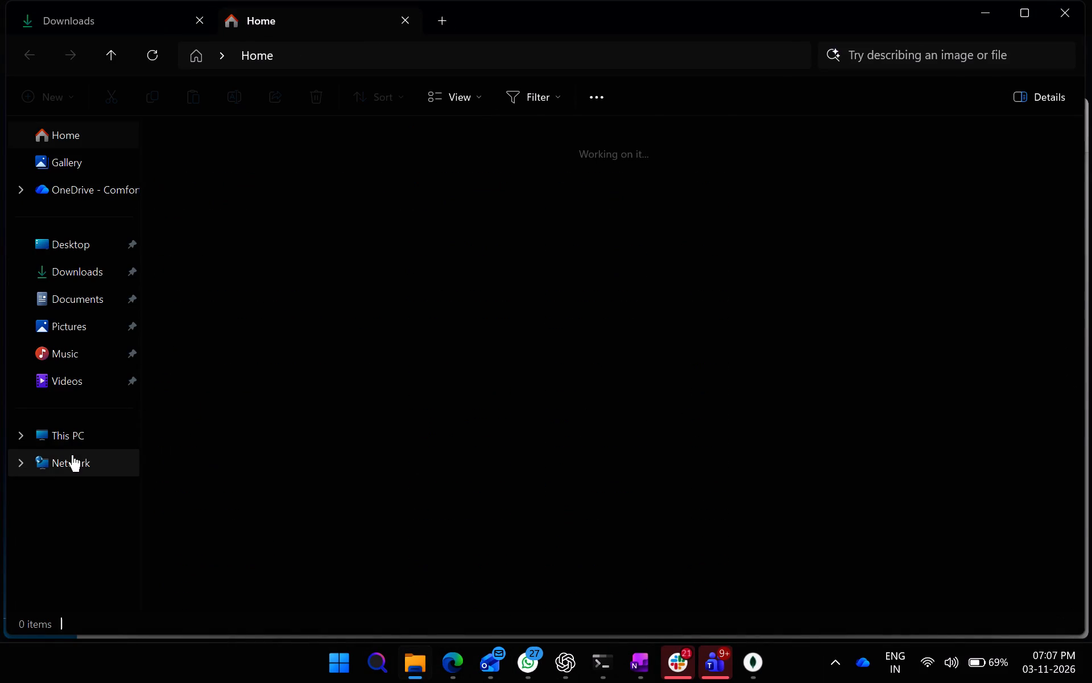
{"action": "left_click", "coordinate": [73, 454]}
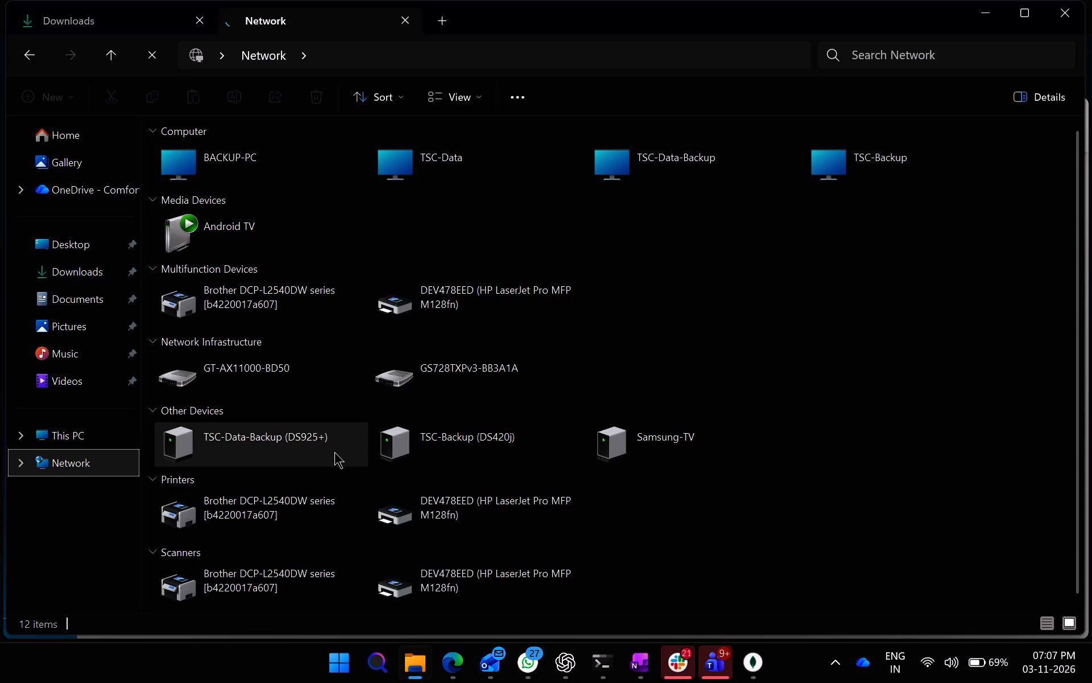
{"action": "scroll", "coordinate": [334, 451], "scroll_direction": "down", "scroll_amount": 3}
{"action": "left_click", "coordinate": [73, 431]}
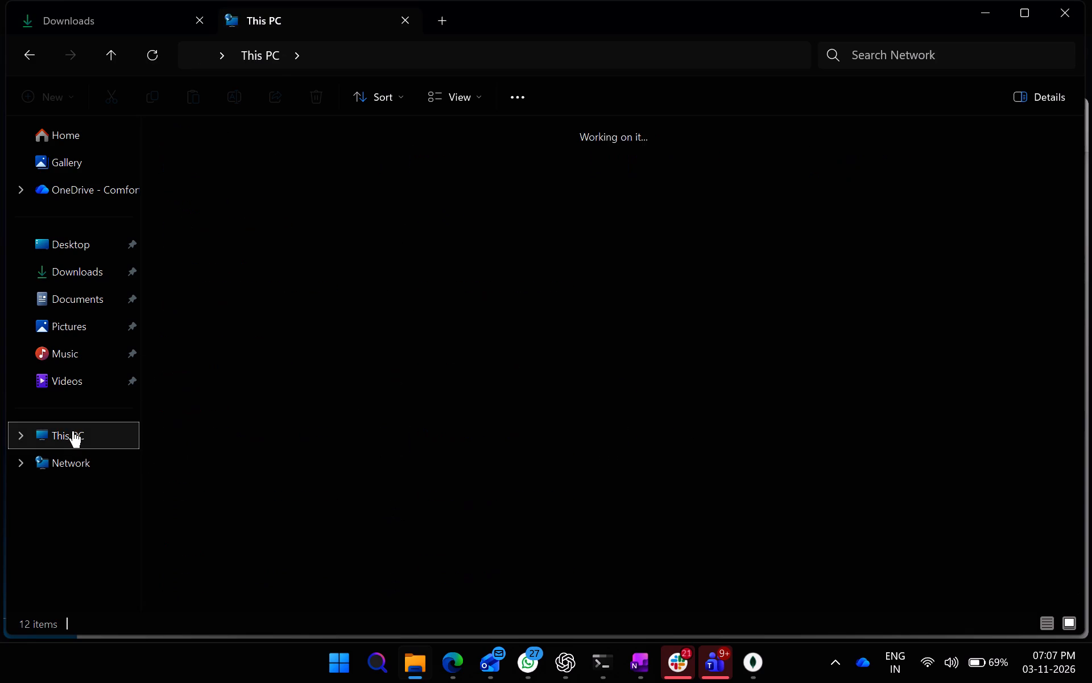
{"action": "left_click", "coordinate": [30, 466]}
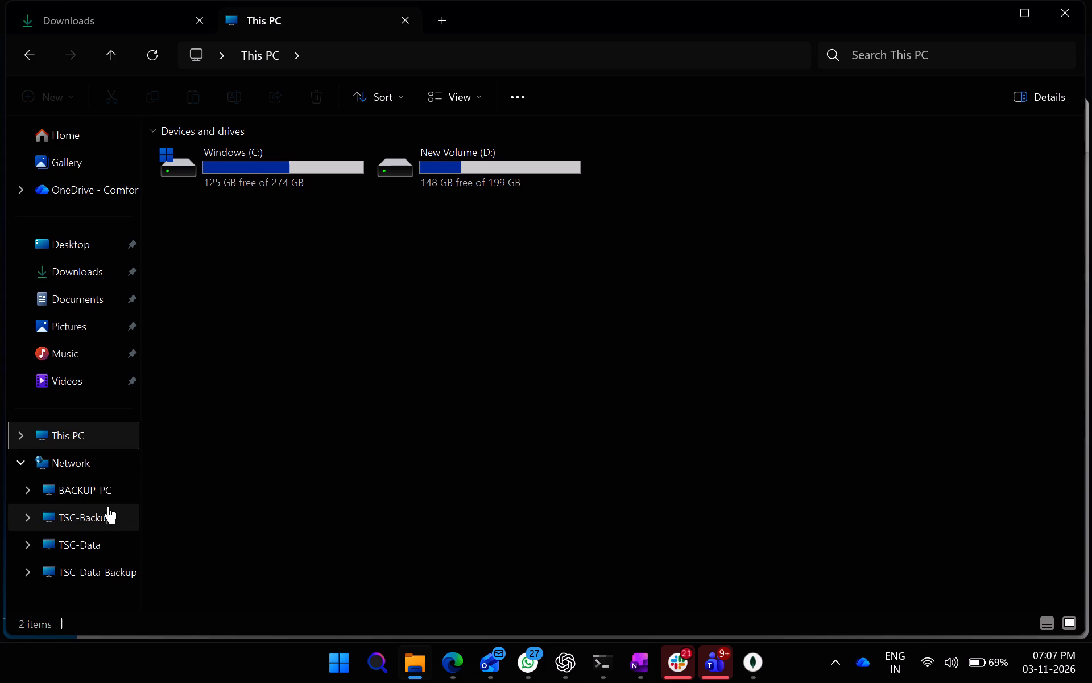
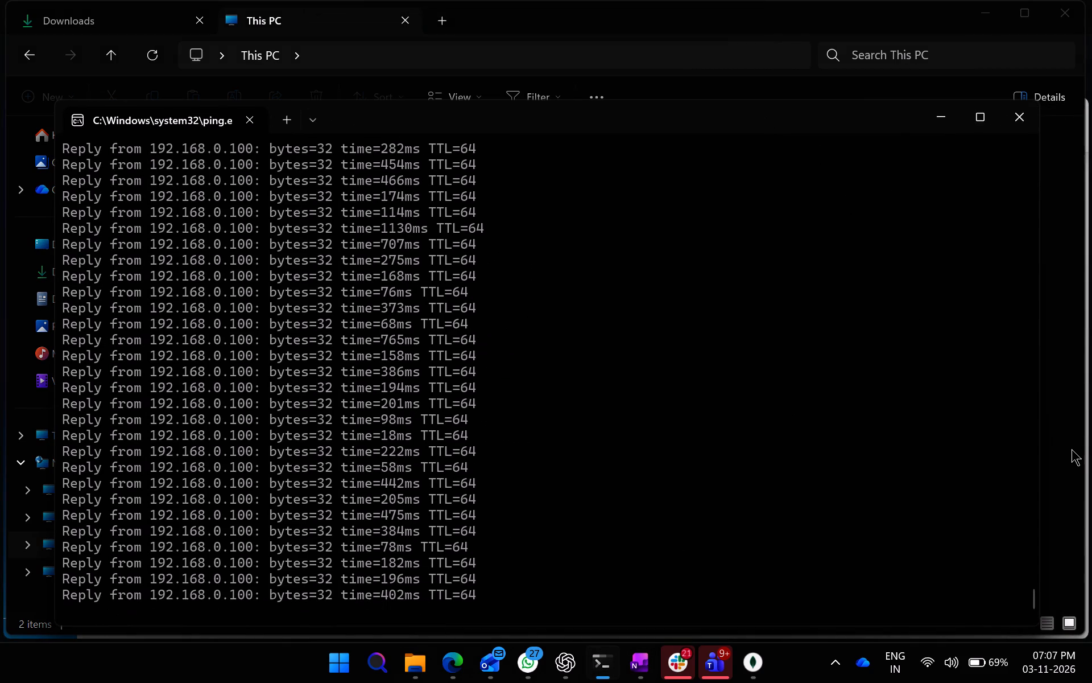
Close the File Explorer window and the terminal window running the ping.
{"action": "left_click", "coordinate": [1068, 449]}
{"action": "left_click", "coordinate": [1090, 0]}
{"action": "left_click", "coordinate": [1076, 7]}
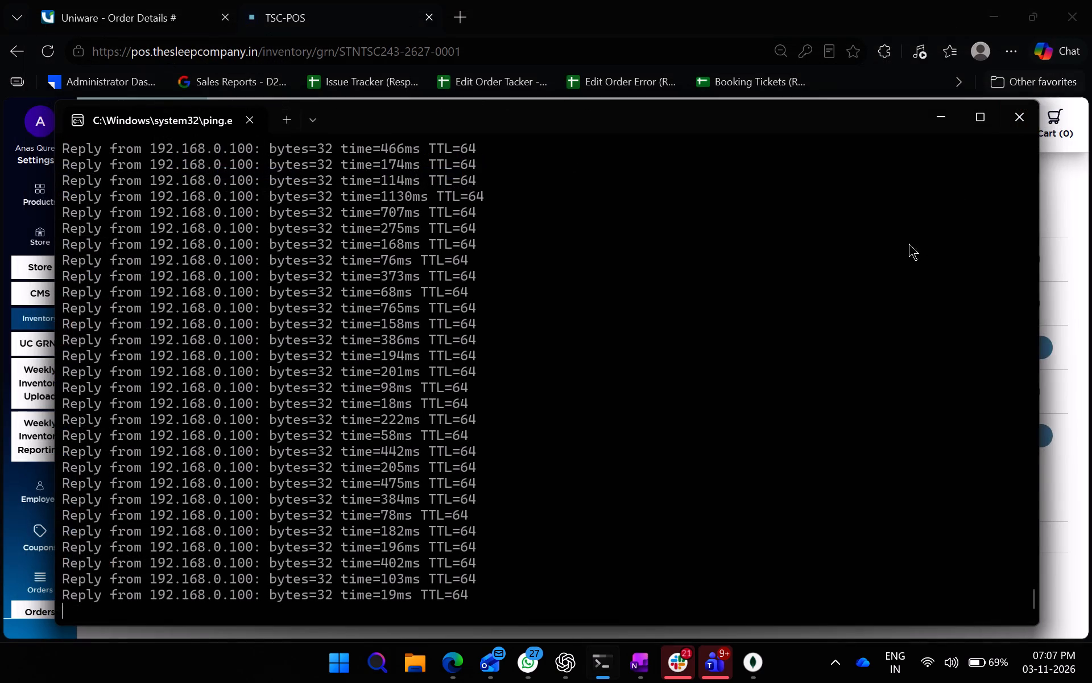
{"action": "left_click", "coordinate": [1056, 324]}
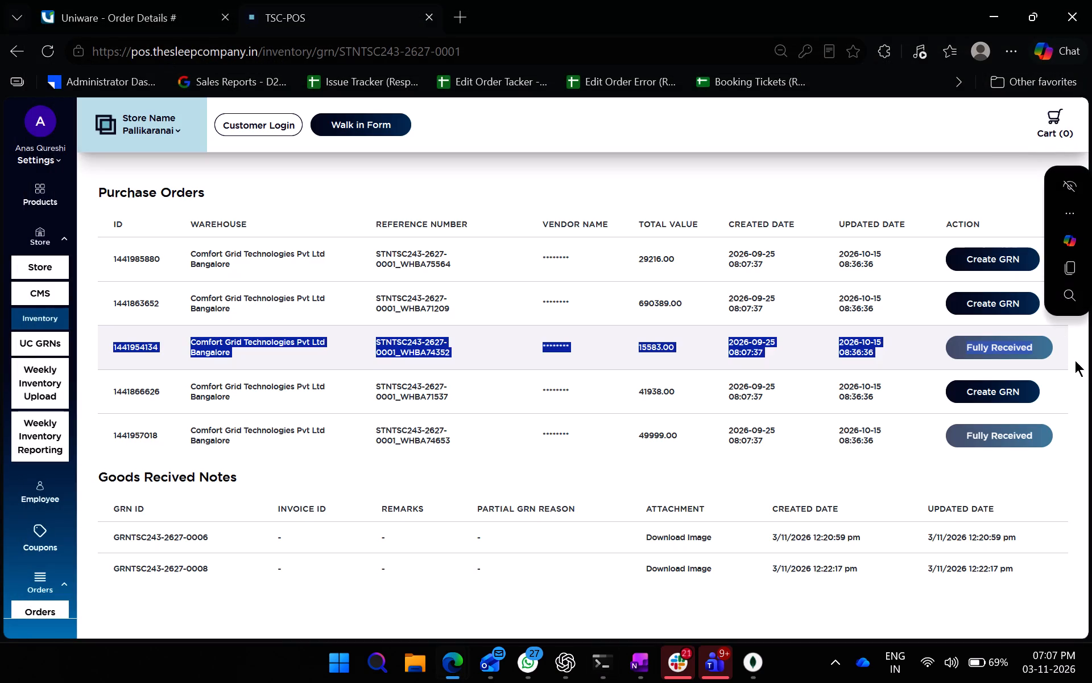
{"action": "left_click", "coordinate": [1077, 370]}
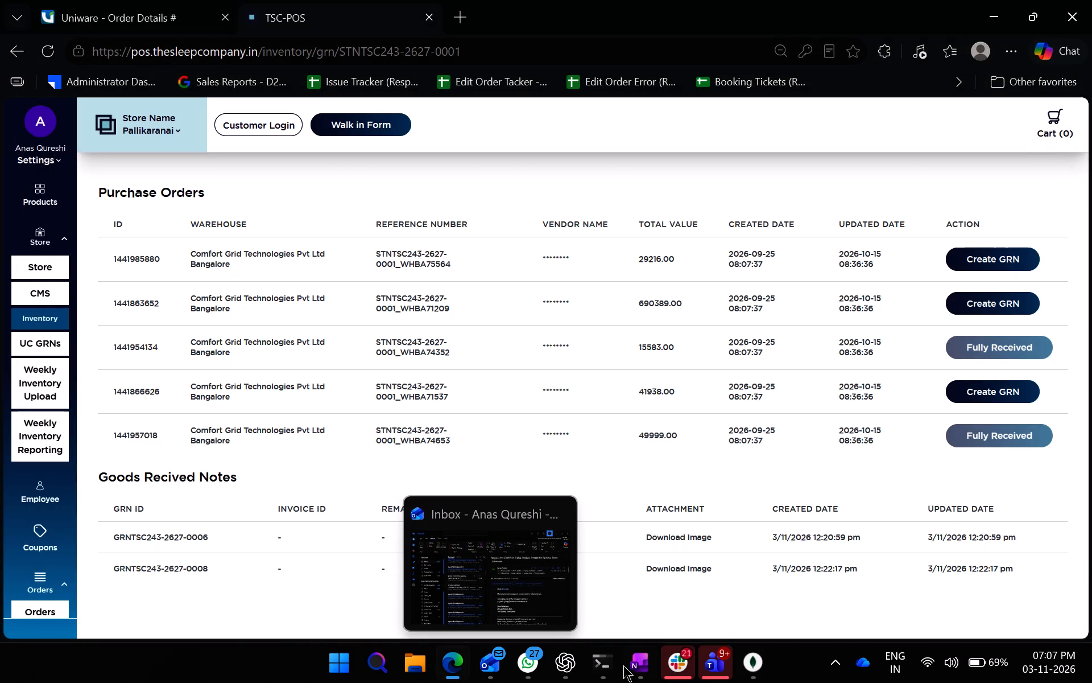
{"action": "left_click", "coordinate": [608, 670]}
{"action": "left_click", "coordinate": [1031, 120]}
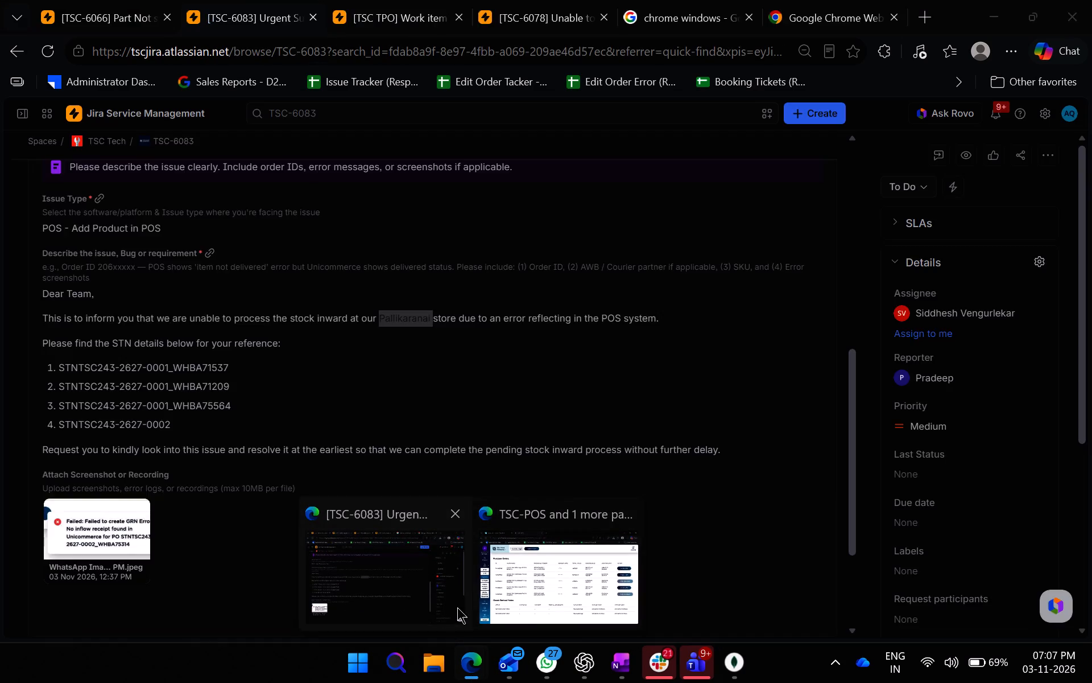
Switch to the Edge window showing ticket TSC-6083 and close its "chrome windows" Google search tab.
{"action": "left_click", "coordinate": [410, 591]}
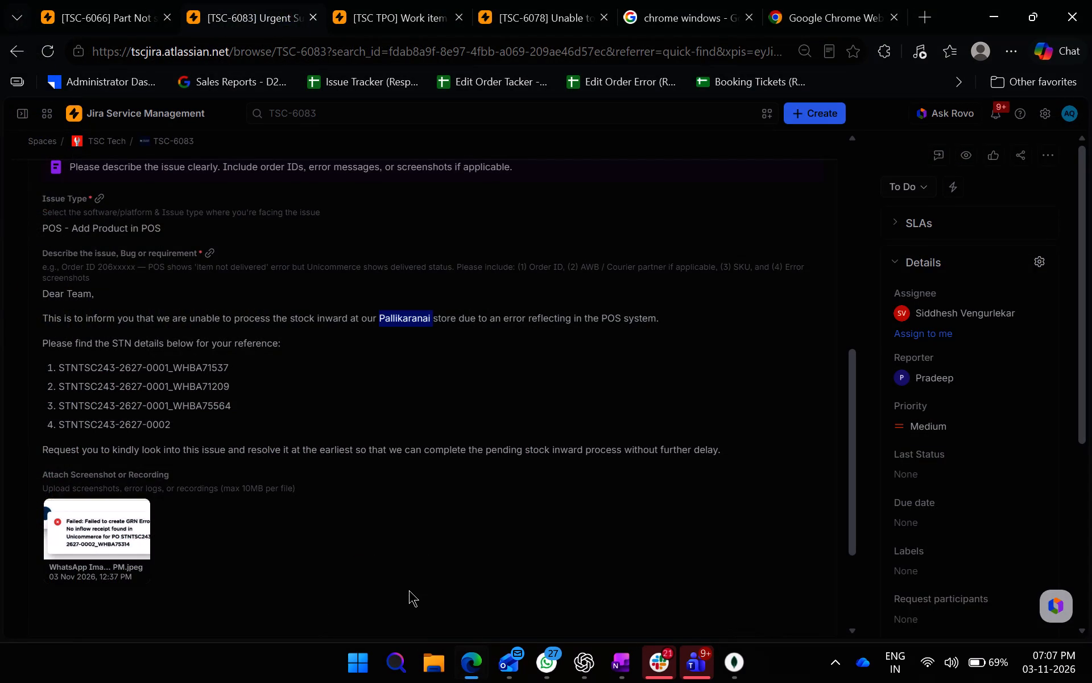
{"action": "left_click", "coordinate": [413, 572]}
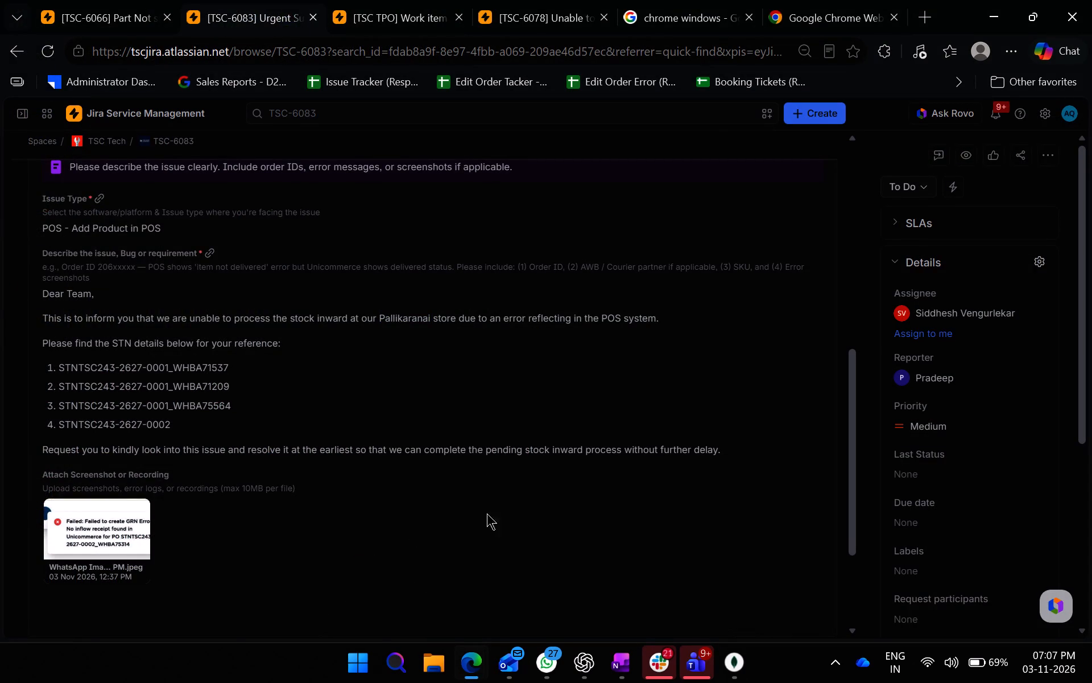
{"action": "left_click", "coordinate": [747, 22]}
Look through the feature sections of the Google Chrome download page and dismiss the Edge promotion.
{"action": "left_click", "coordinate": [706, 0]}
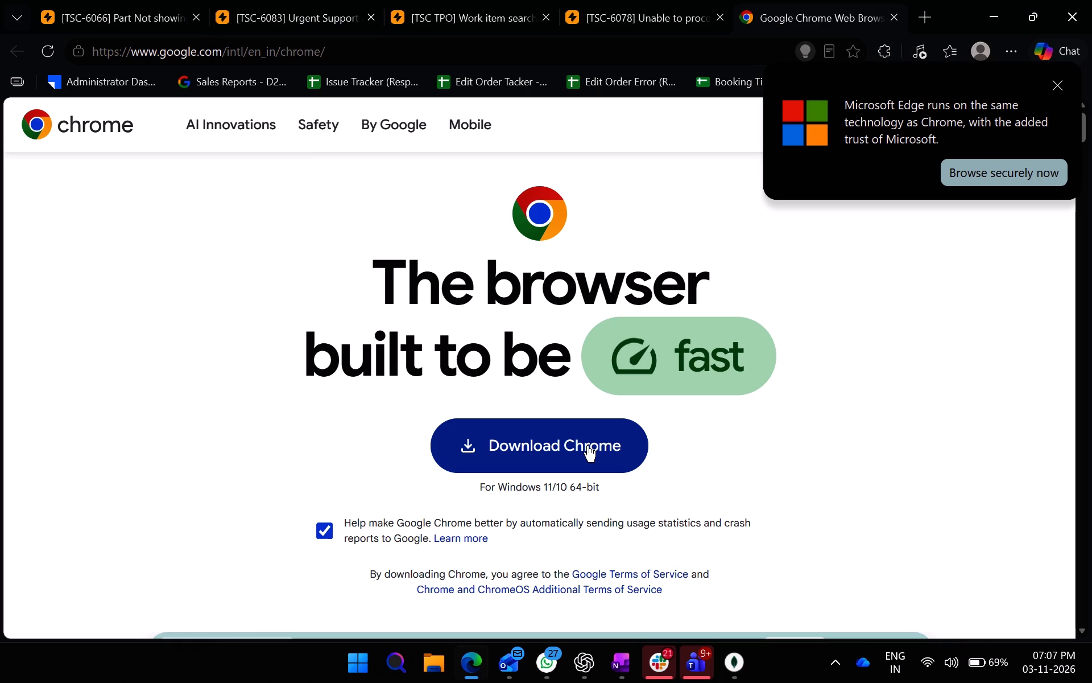
{"action": "scroll", "coordinate": [777, 515], "scroll_direction": "down", "scroll_amount": 6}
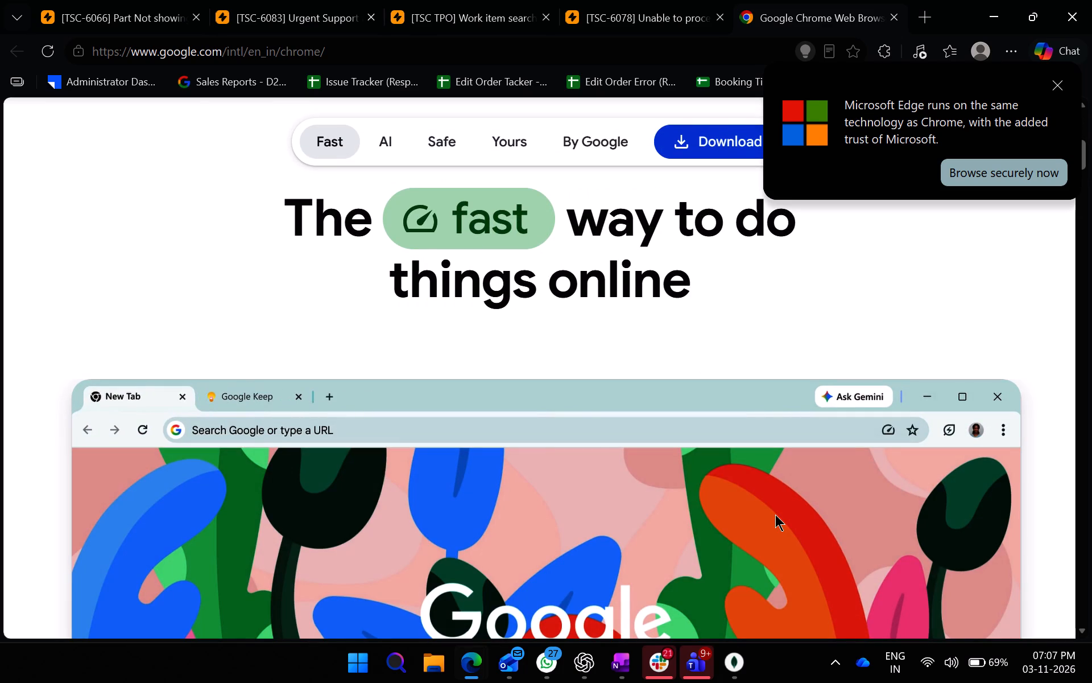
{"action": "scroll", "coordinate": [775, 515], "scroll_direction": "down", "scroll_amount": 9}
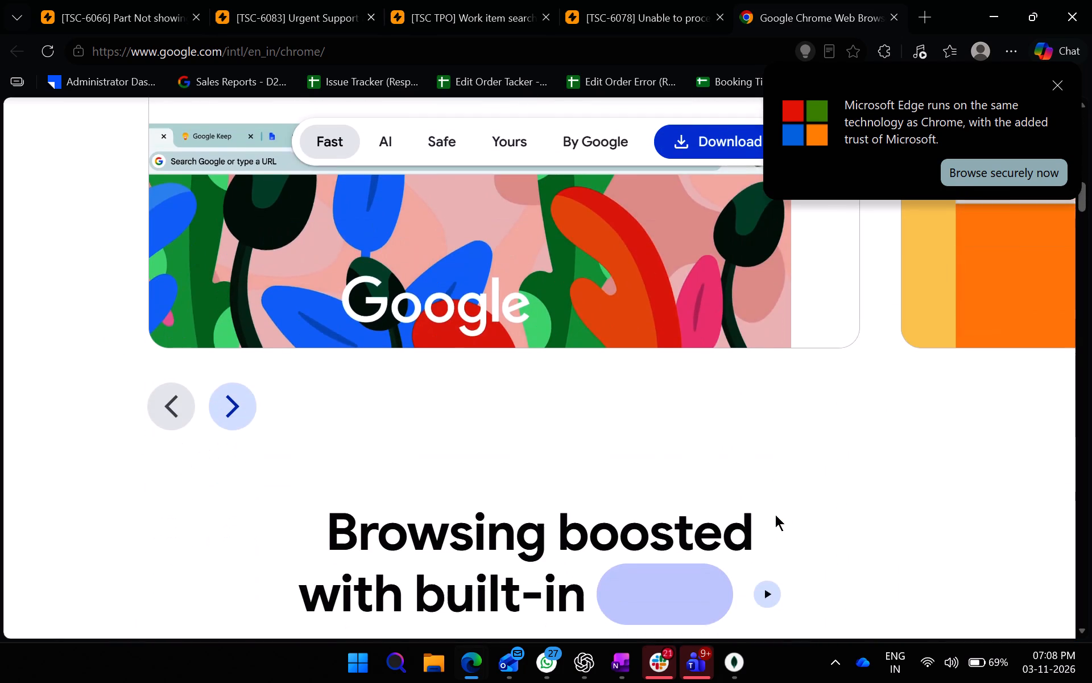
{"action": "scroll", "coordinate": [775, 515], "scroll_direction": "down", "scroll_amount": 7}
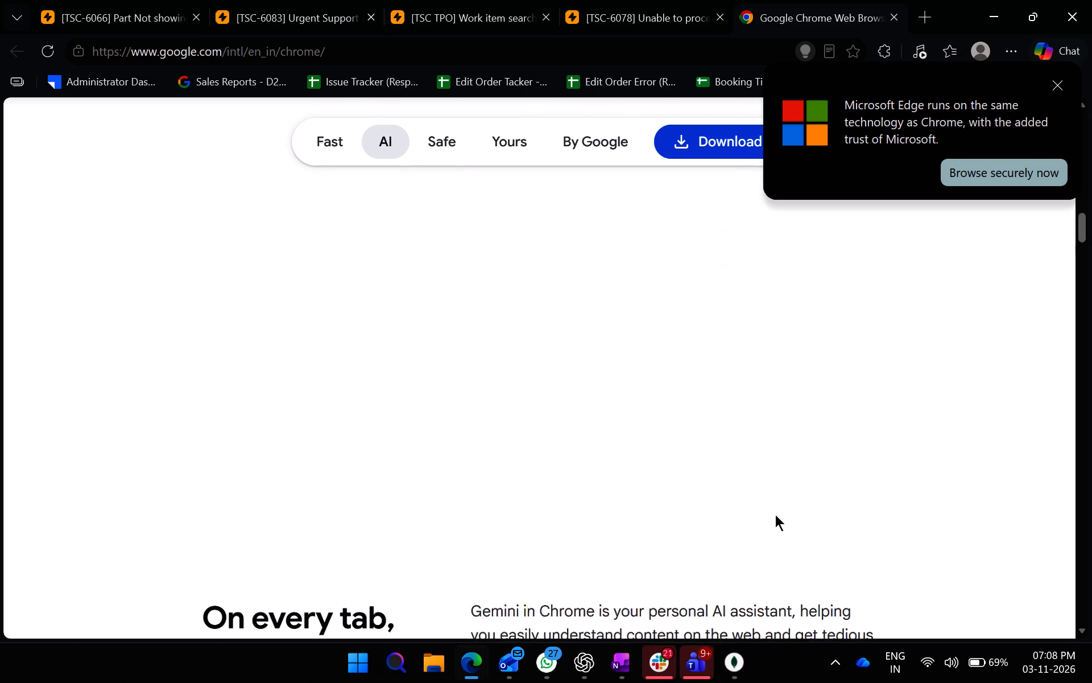
{"action": "scroll", "coordinate": [775, 515], "scroll_direction": "down", "scroll_amount": 2}
{"action": "scroll", "coordinate": [775, 515], "scroll_direction": "up", "scroll_amount": 2}
{"action": "scroll", "coordinate": [775, 515], "scroll_direction": "down", "scroll_amount": 19}
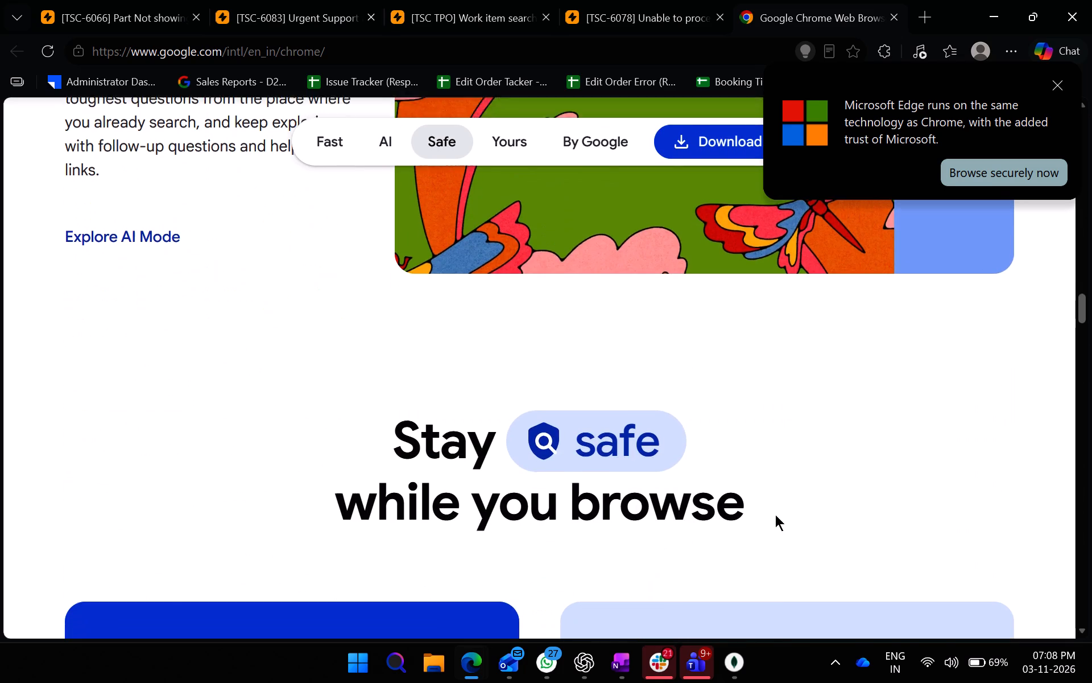
{"action": "scroll", "coordinate": [775, 515], "scroll_direction": "down", "scroll_amount": 3}
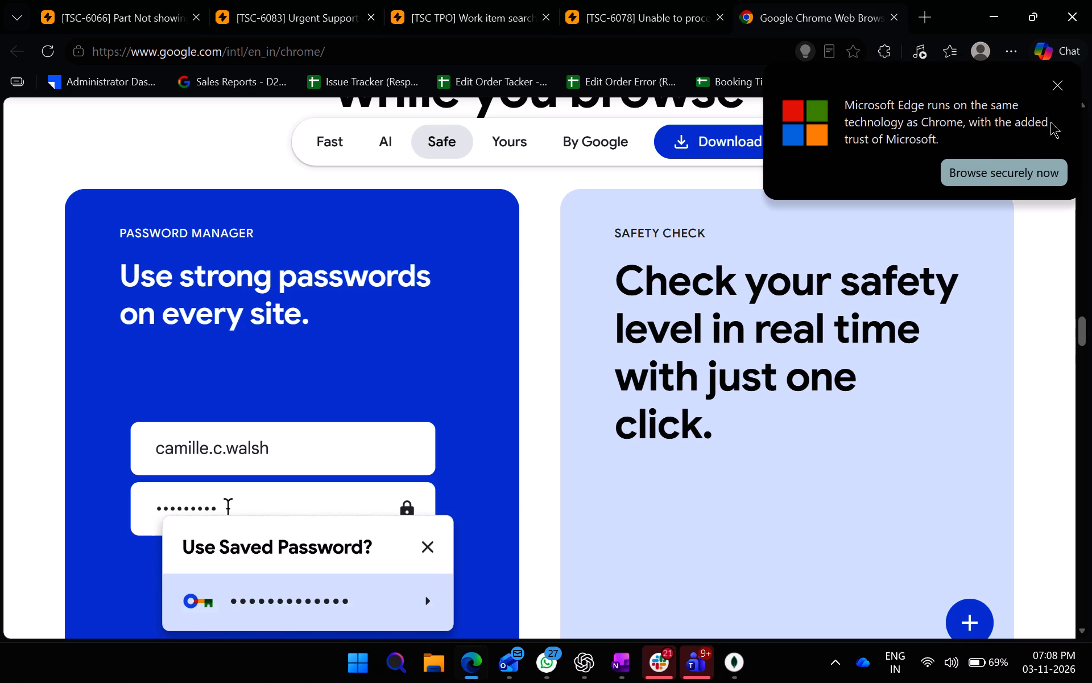
{"action": "left_click", "coordinate": [1054, 93]}
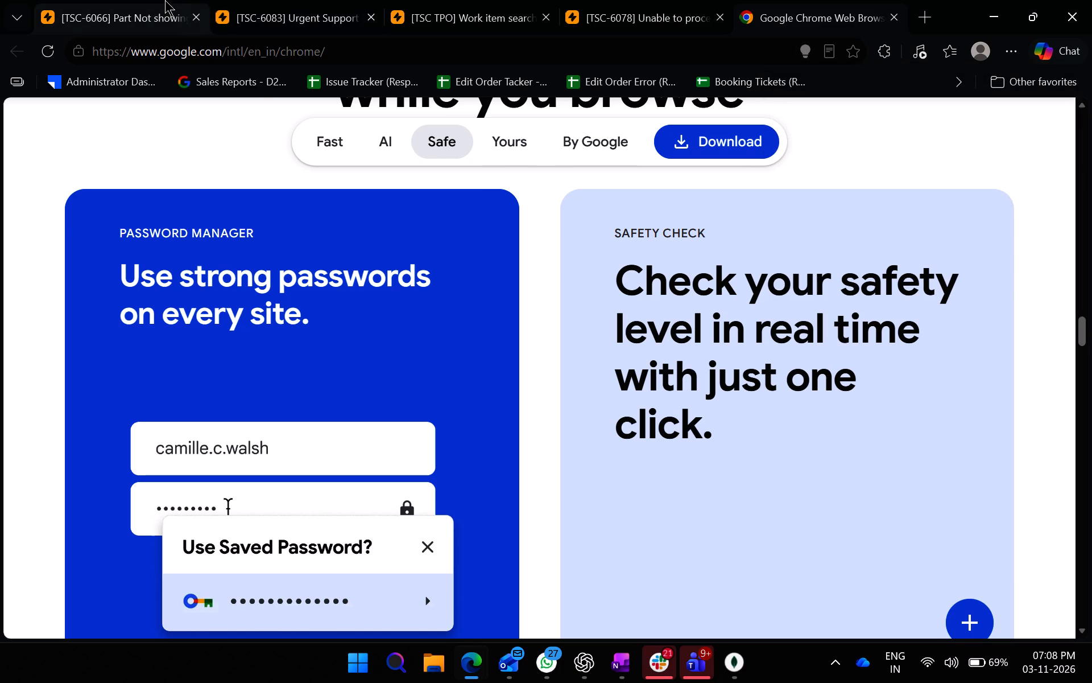
Filter the Assigned to me queue in Jira by status, trying Dev Done first and then keeping only Customer Responded.
{"action": "left_click", "coordinate": [164, 0]}
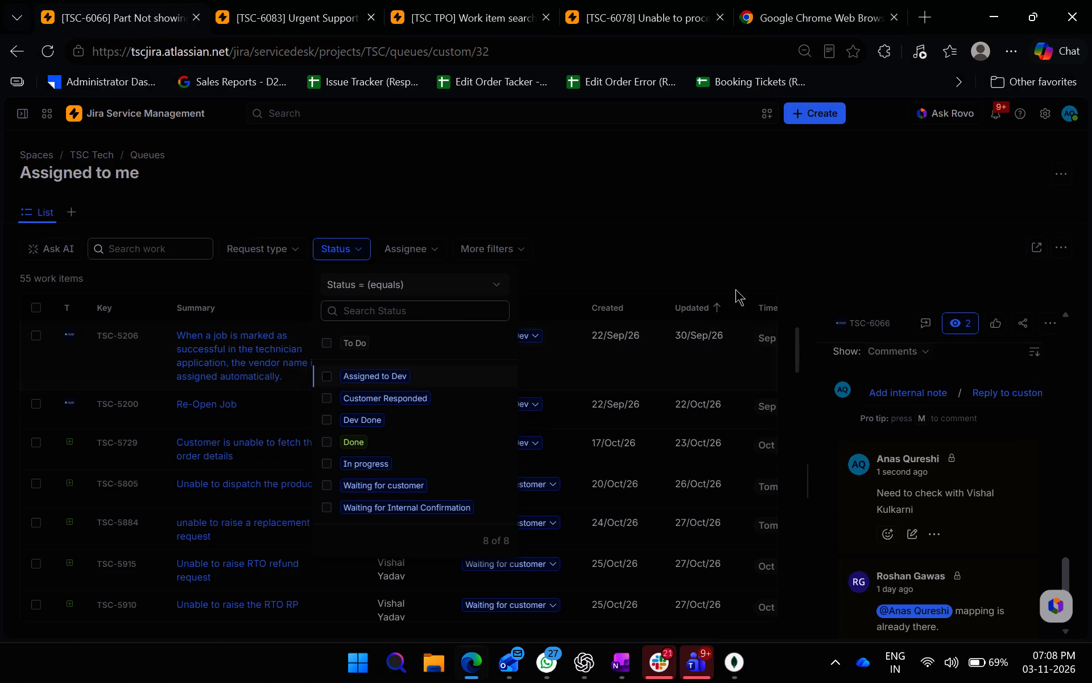
{"action": "left_click", "coordinate": [581, 255]}
{"action": "left_click", "coordinate": [357, 248]}
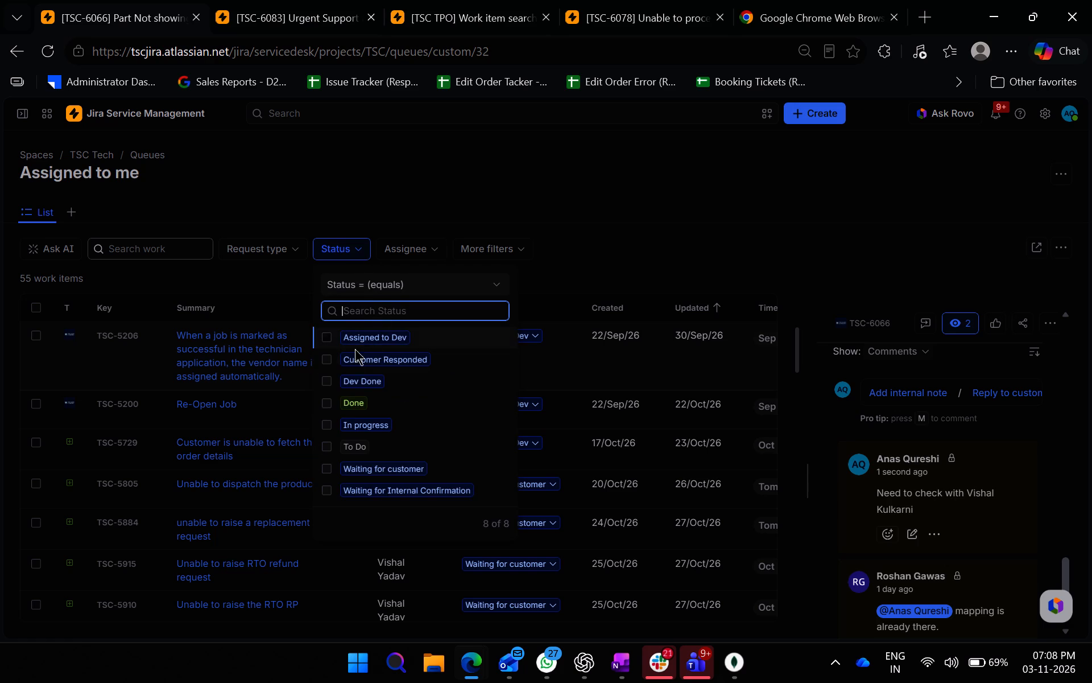
{"action": "left_click", "coordinate": [346, 378]}
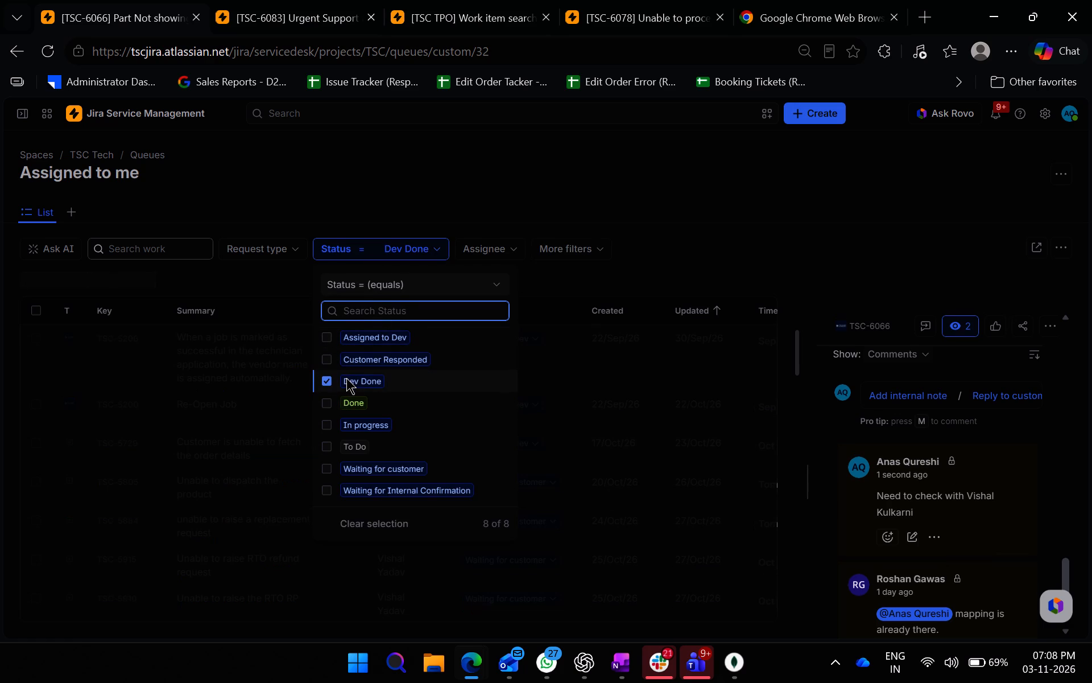
{"action": "left_click", "coordinate": [346, 378]}
{"action": "left_click", "coordinate": [355, 356]}
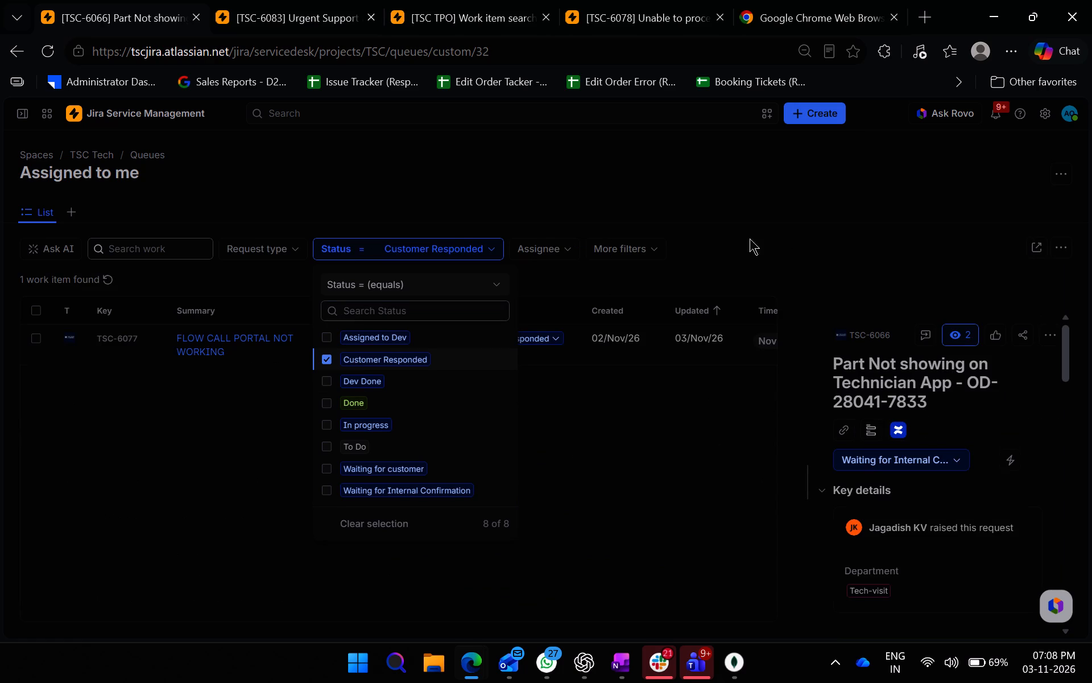
{"action": "left_click", "coordinate": [793, 227]}
Open ticket TSC-6077, FLOW CALL PORTAL NOT WORKING, and read through its comment history.
{"action": "left_click", "coordinate": [340, 341]}
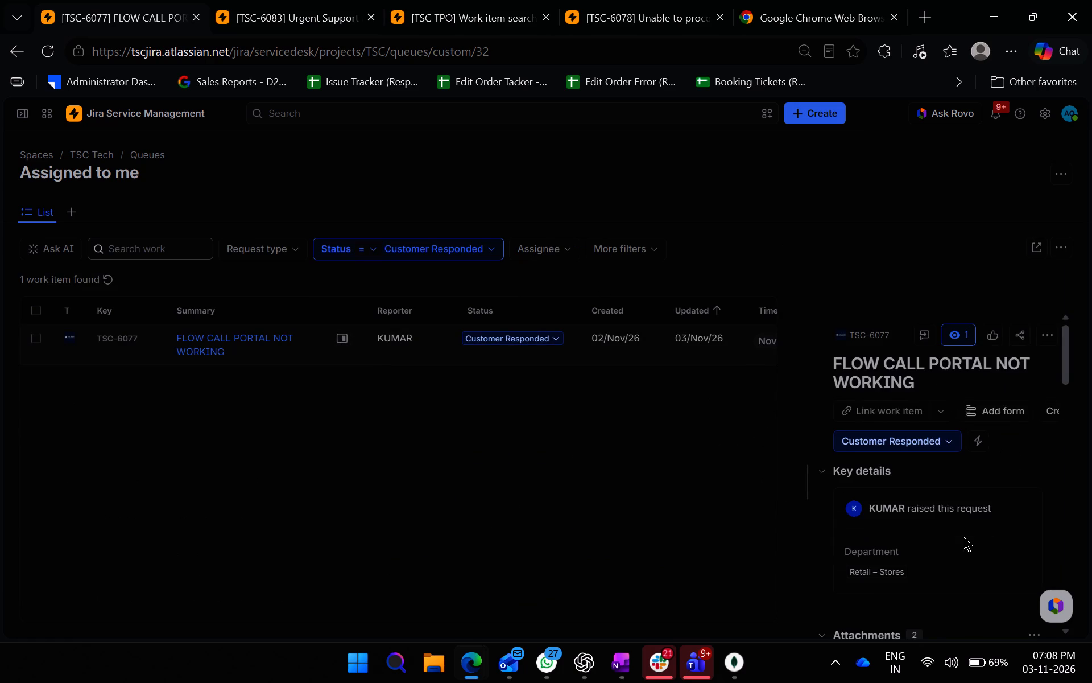
{"action": "scroll", "coordinate": [963, 536], "scroll_direction": "down", "scroll_amount": 18}
{"action": "scroll", "coordinate": [959, 569], "scroll_direction": "up", "scroll_amount": 2}
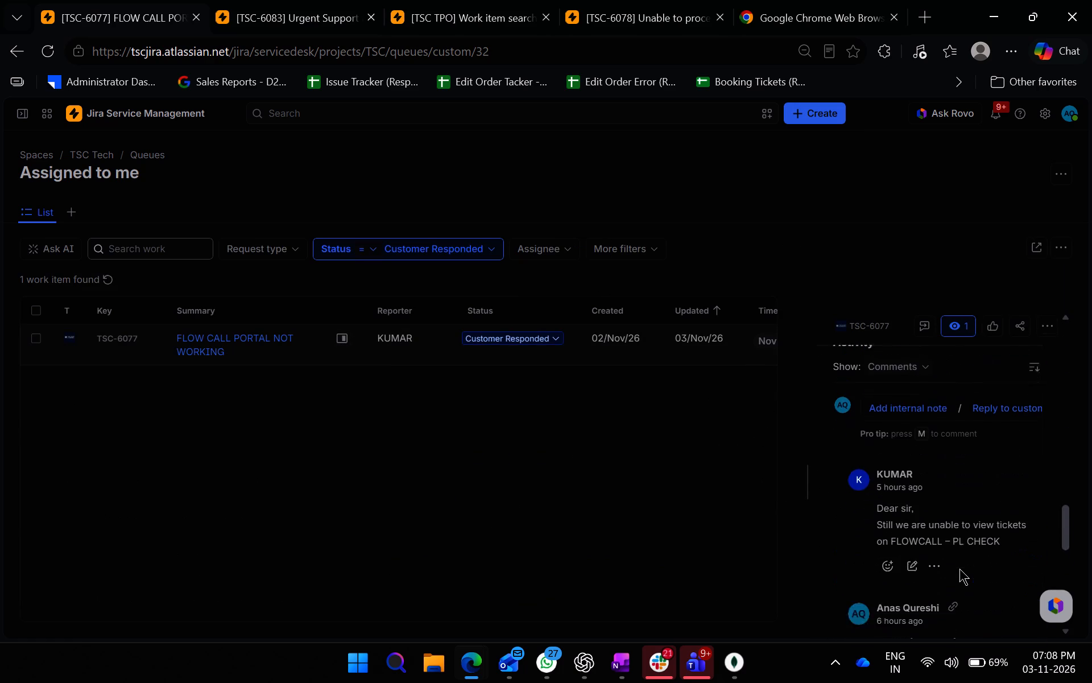
{"action": "scroll", "coordinate": [959, 569], "scroll_direction": "down", "scroll_amount": 2}
{"action": "scroll", "coordinate": [959, 569], "scroll_direction": "up", "scroll_amount": 1}
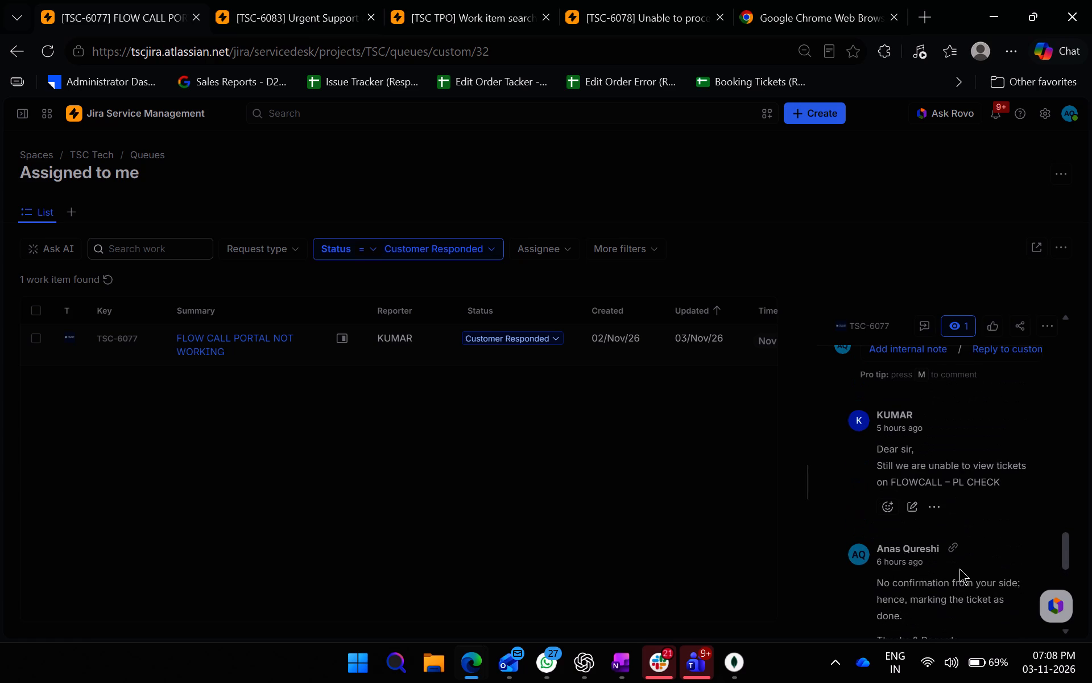
{"action": "scroll", "coordinate": [959, 569], "scroll_direction": "down", "scroll_amount": 7}
{"action": "scroll", "coordinate": [955, 569], "scroll_direction": "up", "scroll_amount": 1}
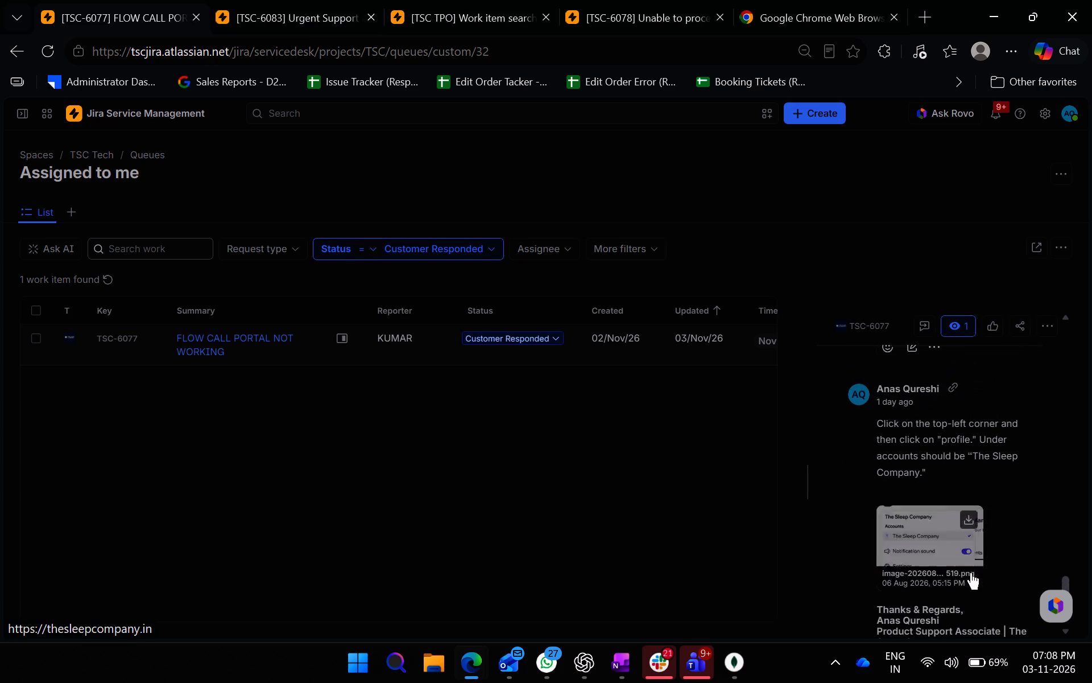
{"action": "scroll", "coordinate": [974, 544], "scroll_direction": "up", "scroll_amount": 6}
Start a reply to the customer on TSC-6077 and insert the "Flowcall no details" canned response.
{"action": "left_click", "coordinate": [997, 478]}
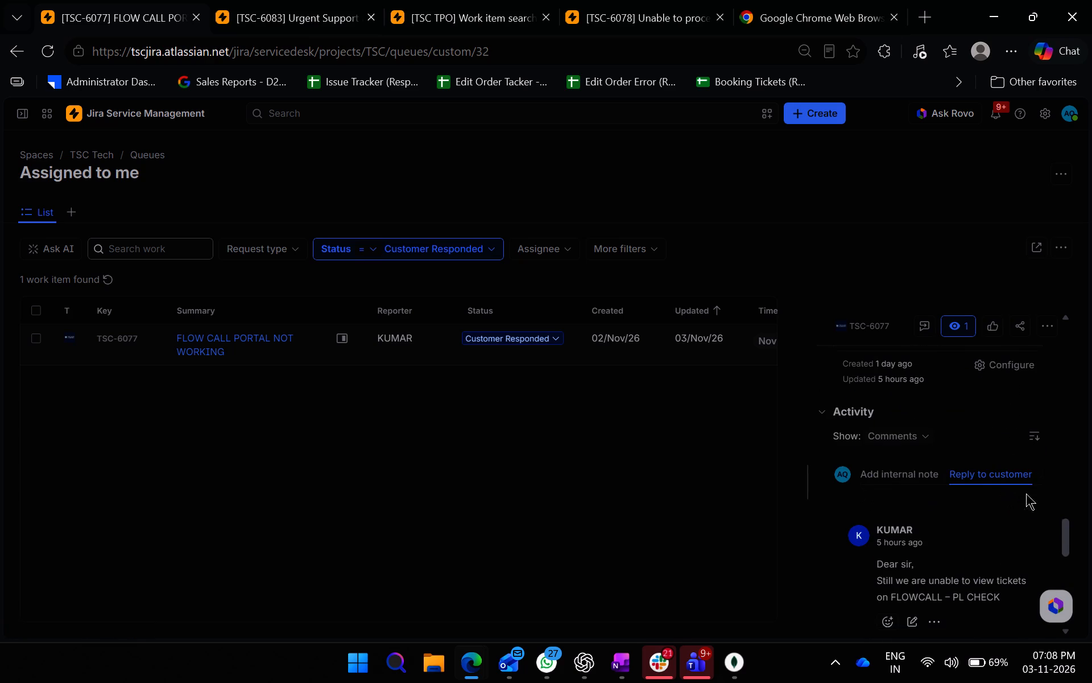
{"action": "left_click", "coordinate": [1038, 521]}
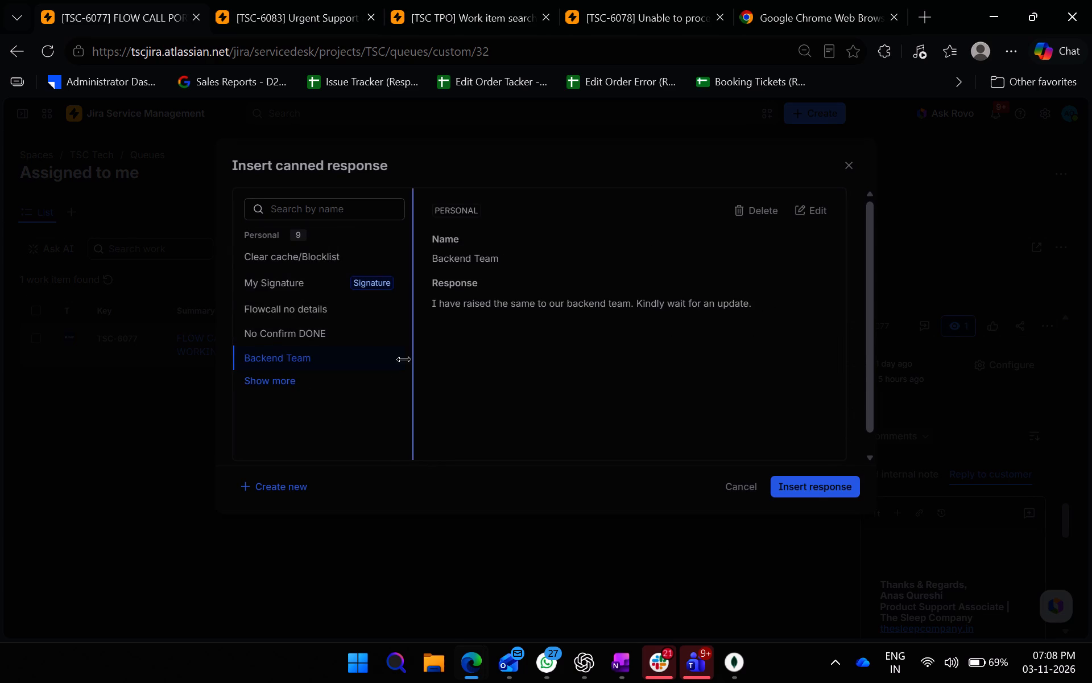
{"action": "left_click", "coordinate": [308, 317]}
{"action": "left_click", "coordinate": [800, 492]}
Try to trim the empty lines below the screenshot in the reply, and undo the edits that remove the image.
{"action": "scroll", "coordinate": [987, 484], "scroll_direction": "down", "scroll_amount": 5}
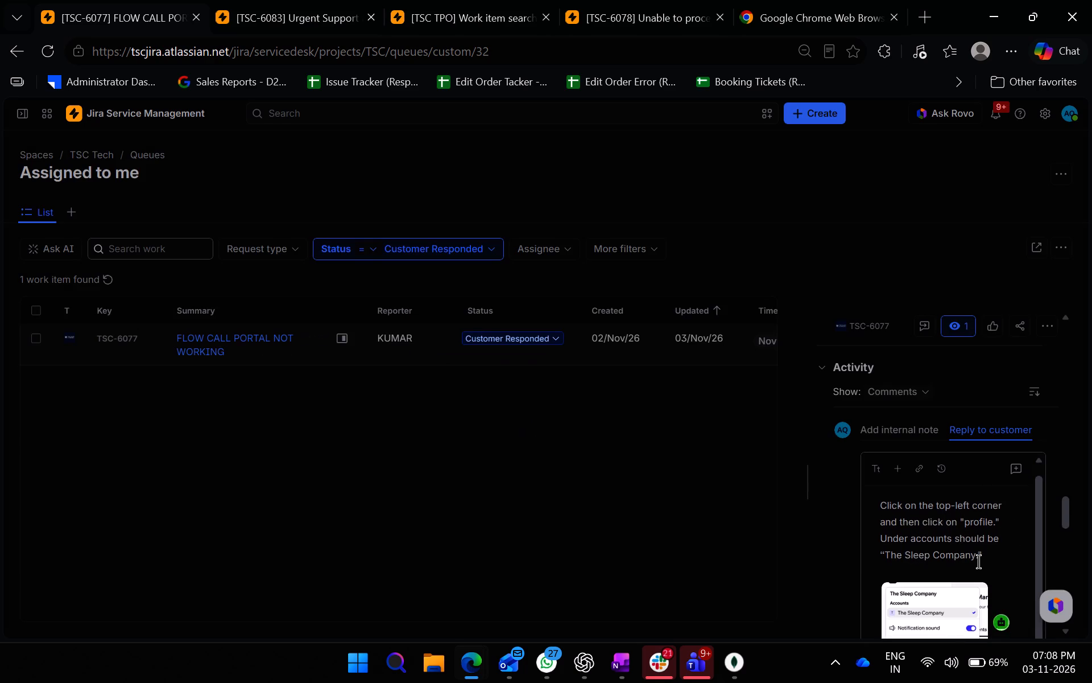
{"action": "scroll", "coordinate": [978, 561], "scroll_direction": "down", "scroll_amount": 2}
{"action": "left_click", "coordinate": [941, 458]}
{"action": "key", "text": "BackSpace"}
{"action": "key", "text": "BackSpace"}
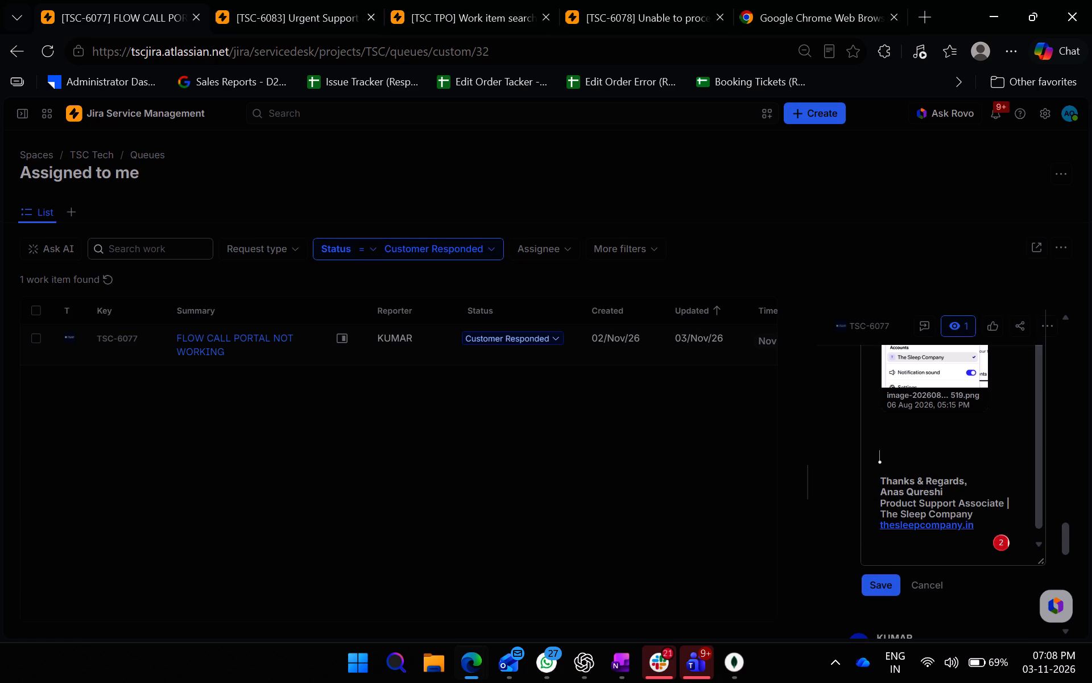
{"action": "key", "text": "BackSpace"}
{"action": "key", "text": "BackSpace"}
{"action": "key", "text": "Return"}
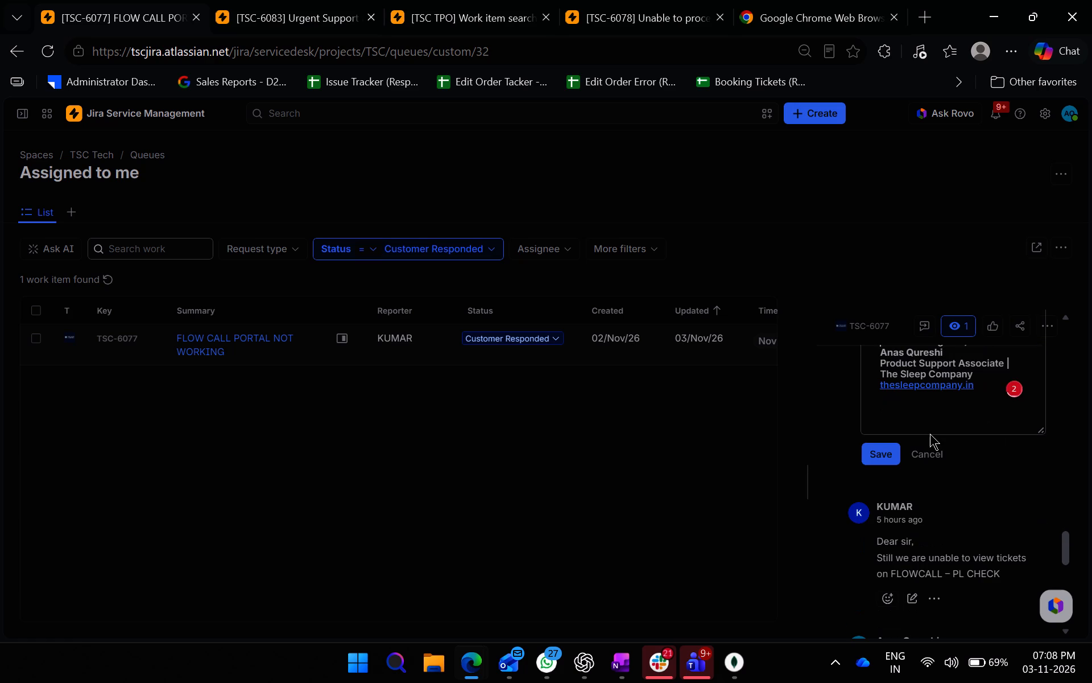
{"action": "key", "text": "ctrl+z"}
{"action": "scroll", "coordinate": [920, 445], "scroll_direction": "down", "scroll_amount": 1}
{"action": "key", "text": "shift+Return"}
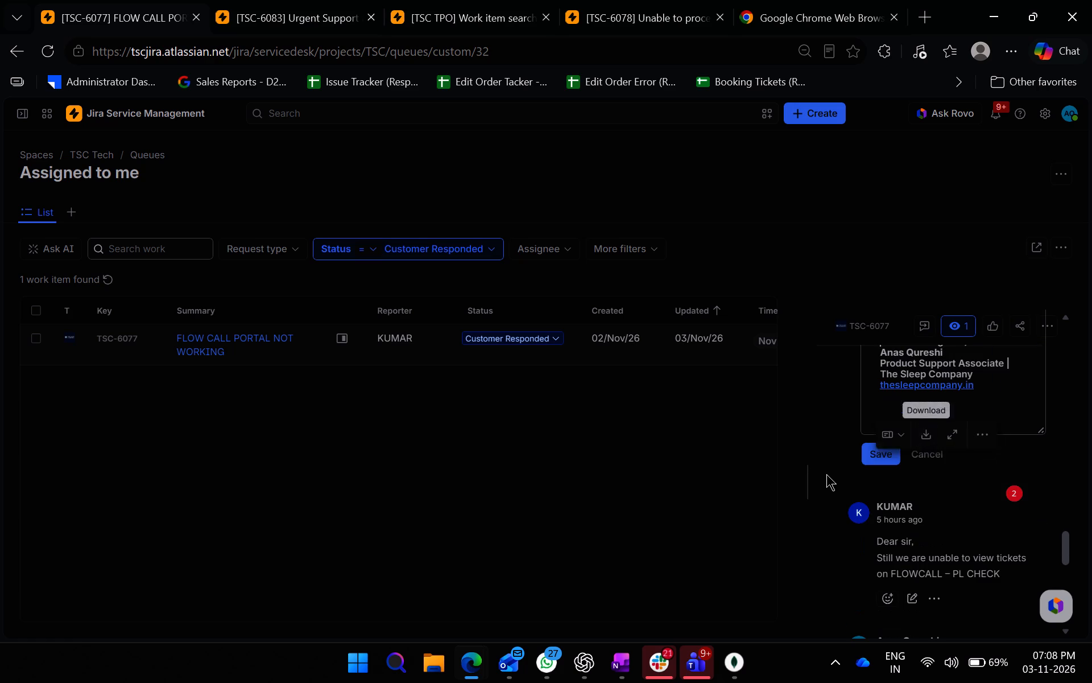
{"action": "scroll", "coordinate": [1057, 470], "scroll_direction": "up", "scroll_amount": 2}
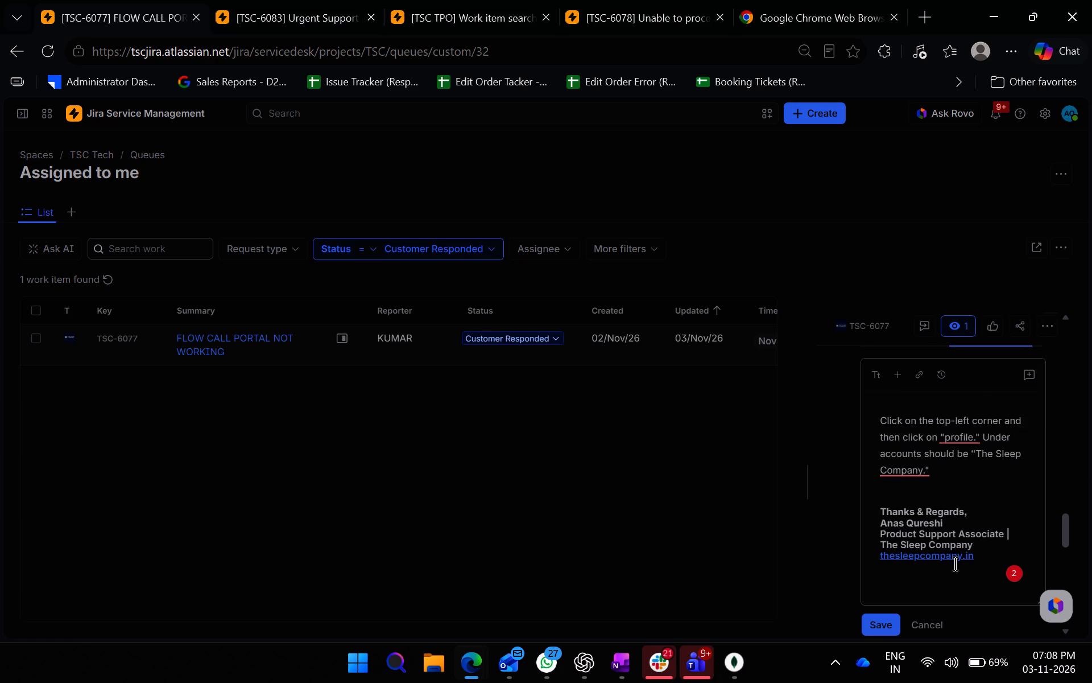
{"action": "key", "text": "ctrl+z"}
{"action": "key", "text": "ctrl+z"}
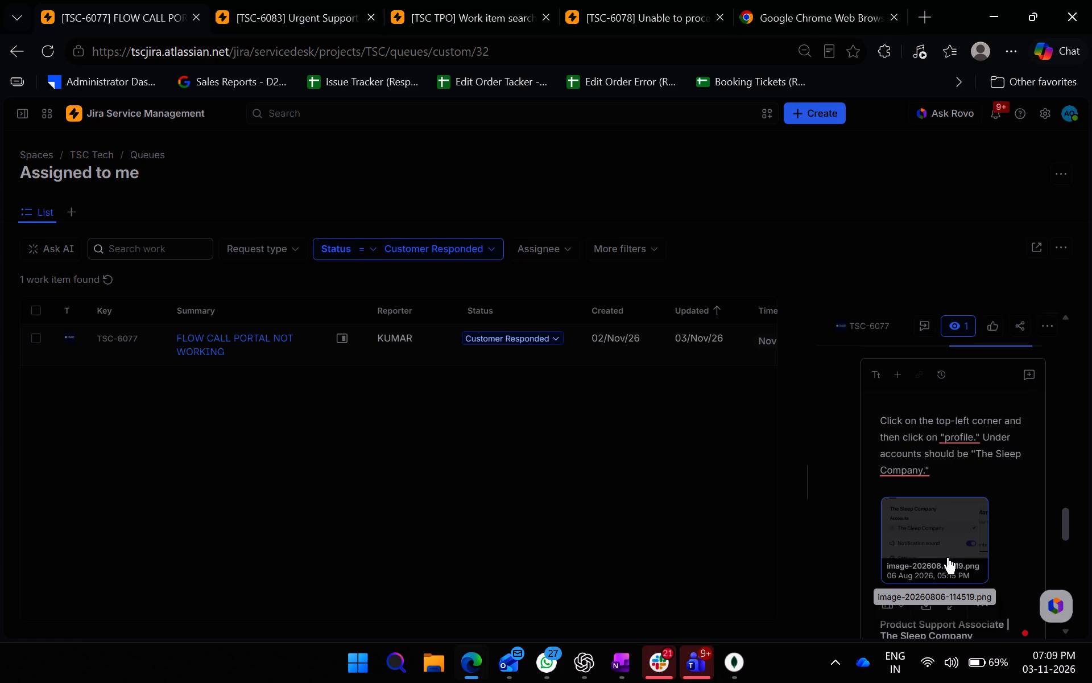
Remove the extra blank lines in the reply and add the sentence "Already provided you the resolution.".
{"action": "key", "text": "BackSpace"}
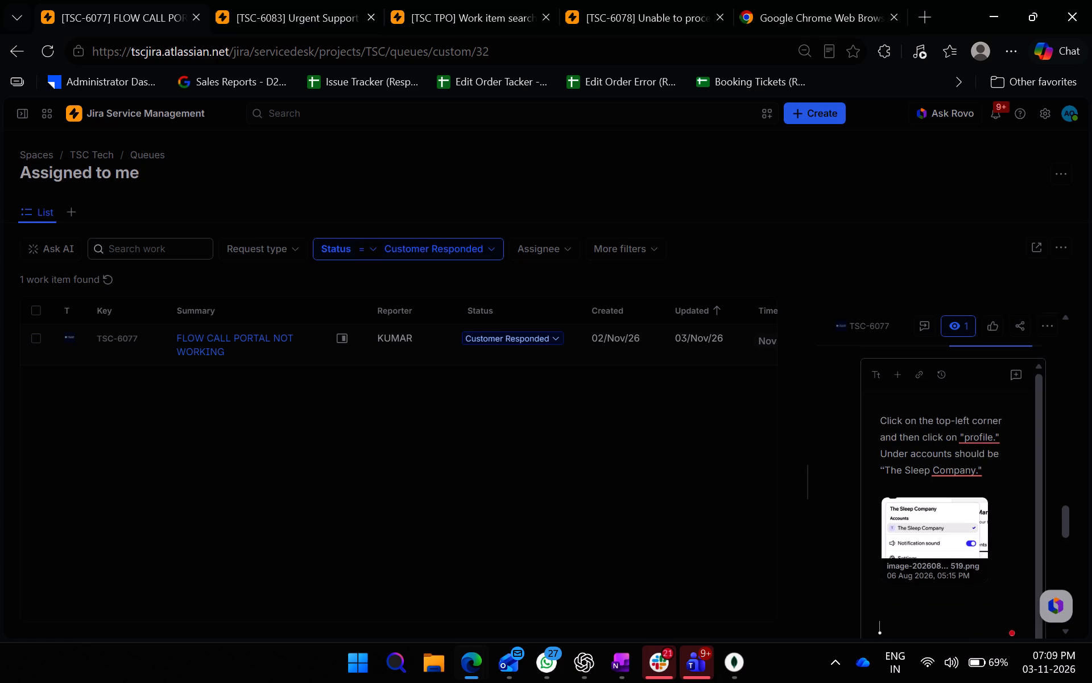
{"action": "key", "text": "BackSpace"}
{"action": "type", "text": "Already provided you th"}
{"action": "type", "text": "e resolution."}
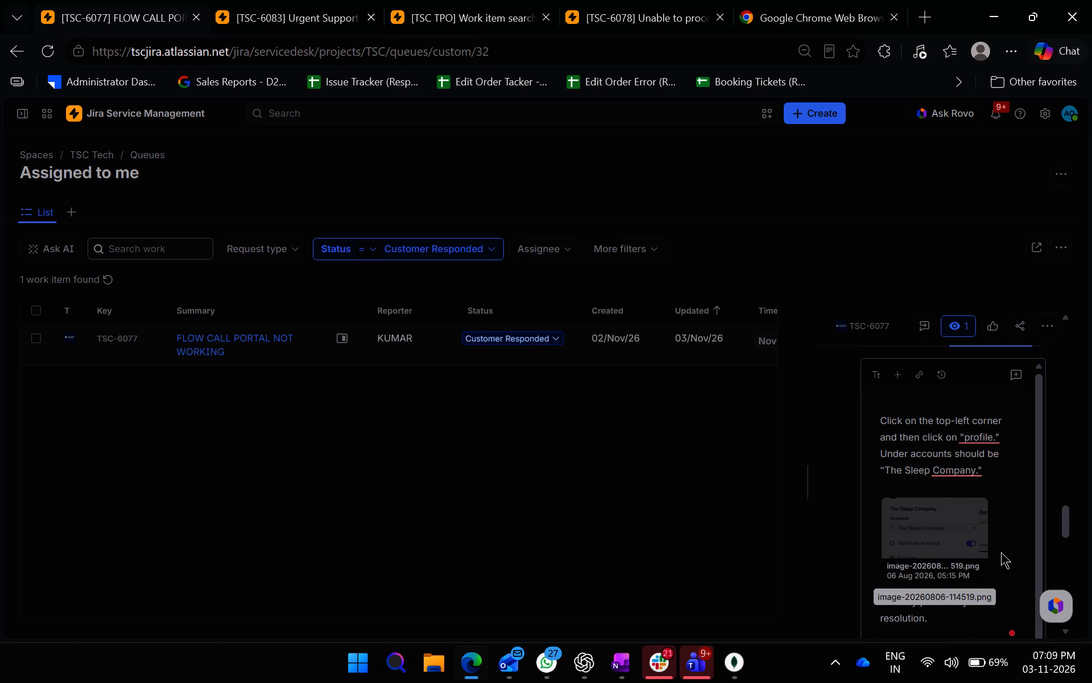
Remove the blank line above "Already provided you the resolution." and save the reply to the customer on TSC-6077.
{"action": "scroll", "coordinate": [988, 575], "scroll_direction": "down", "scroll_amount": 4}
{"action": "scroll", "coordinate": [916, 624], "scroll_direction": "down", "scroll_amount": 1}
{"action": "left_click", "coordinate": [883, 597]}
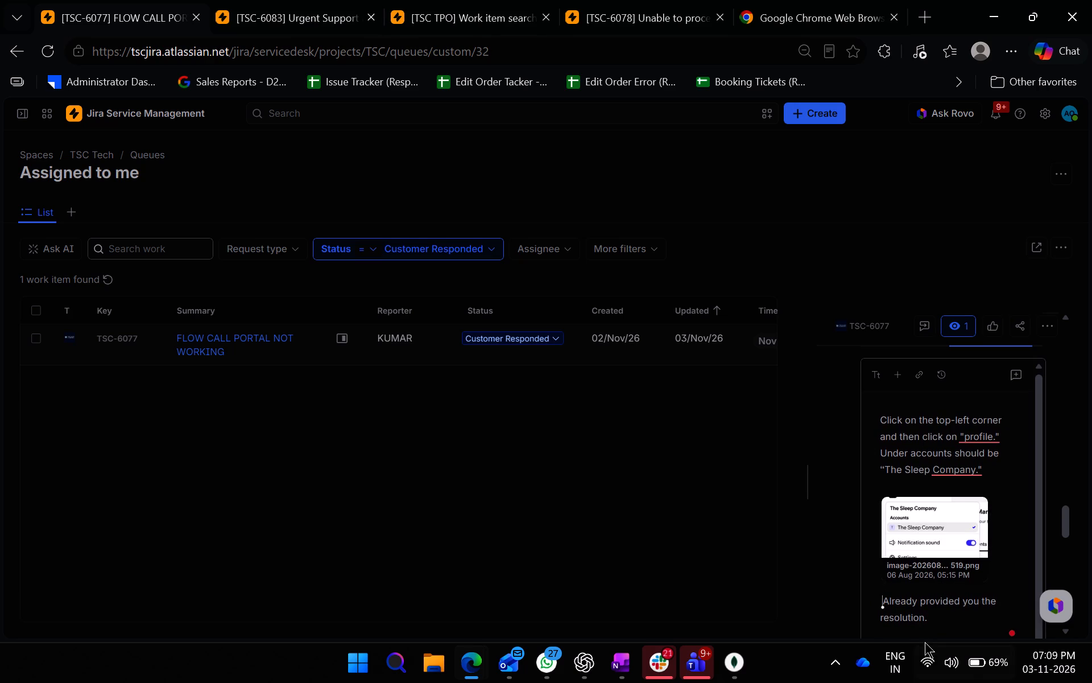
{"action": "key", "text": "BackSpace"}
{"action": "scroll", "coordinate": [948, 532], "scroll_direction": "down", "scroll_amount": 4}
{"action": "scroll", "coordinate": [924, 282], "scroll_direction": "down", "scroll_amount": 3}
{"action": "scroll", "coordinate": [770, 486], "scroll_direction": "down", "scroll_amount": 3}
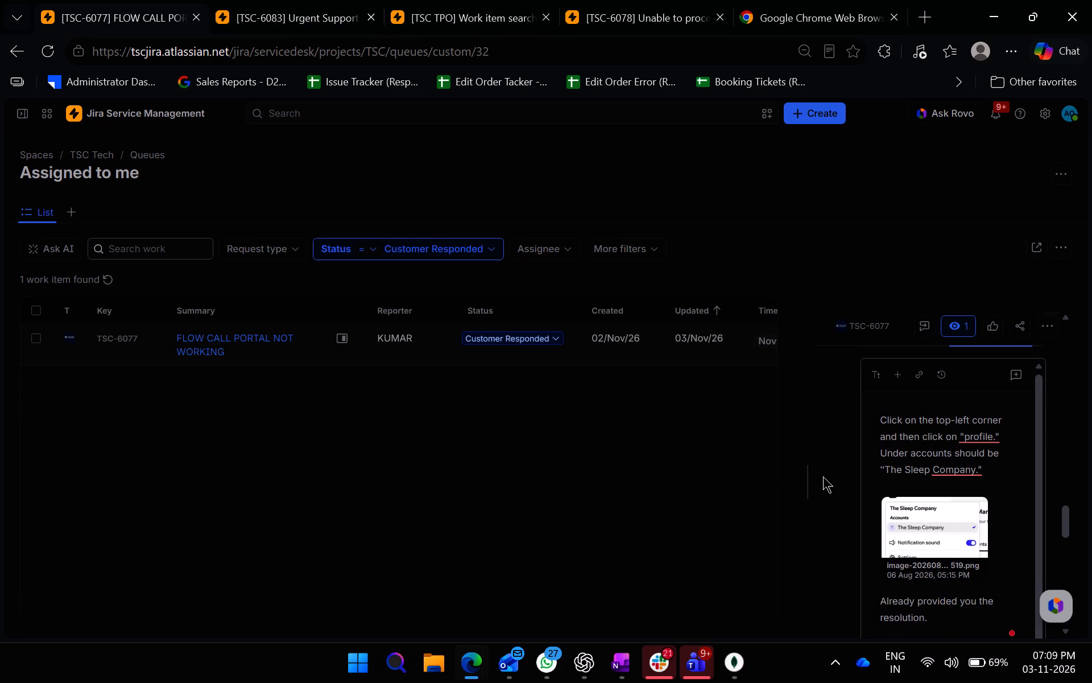
{"action": "scroll", "coordinate": [826, 476], "scroll_direction": "down", "scroll_amount": 3}
{"action": "left_click", "coordinate": [880, 501]}
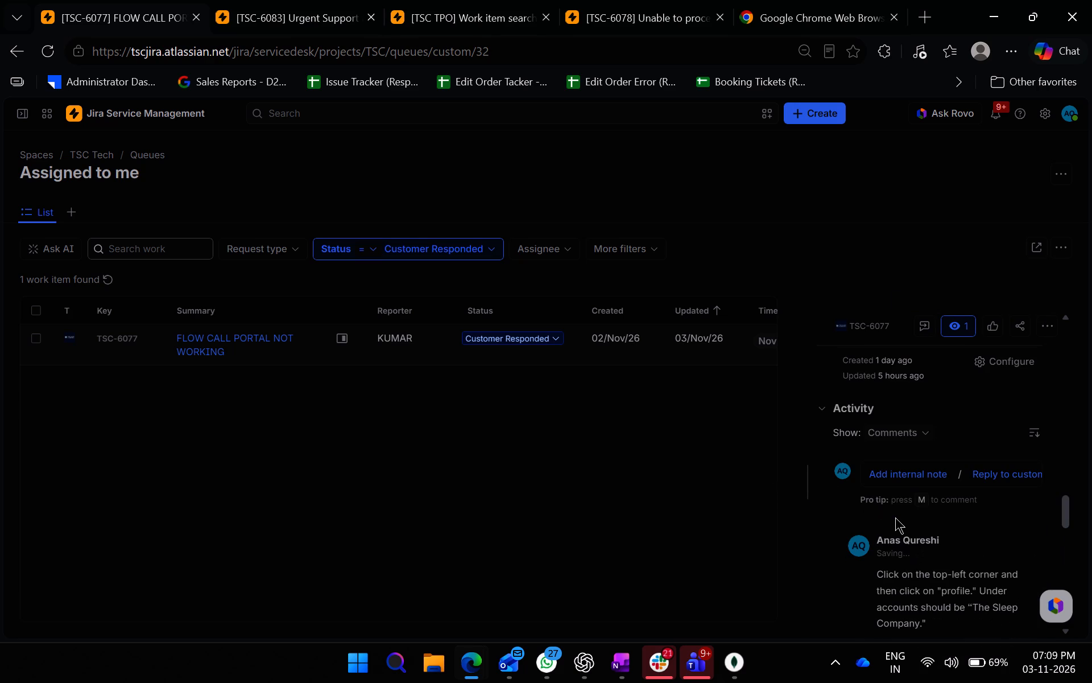
Change the status of TSC-6077 to Waiting for customer.
{"action": "scroll", "coordinate": [927, 533], "scroll_direction": "up", "scroll_amount": 20}
{"action": "scroll", "coordinate": [927, 533], "scroll_direction": "up", "scroll_amount": 2}
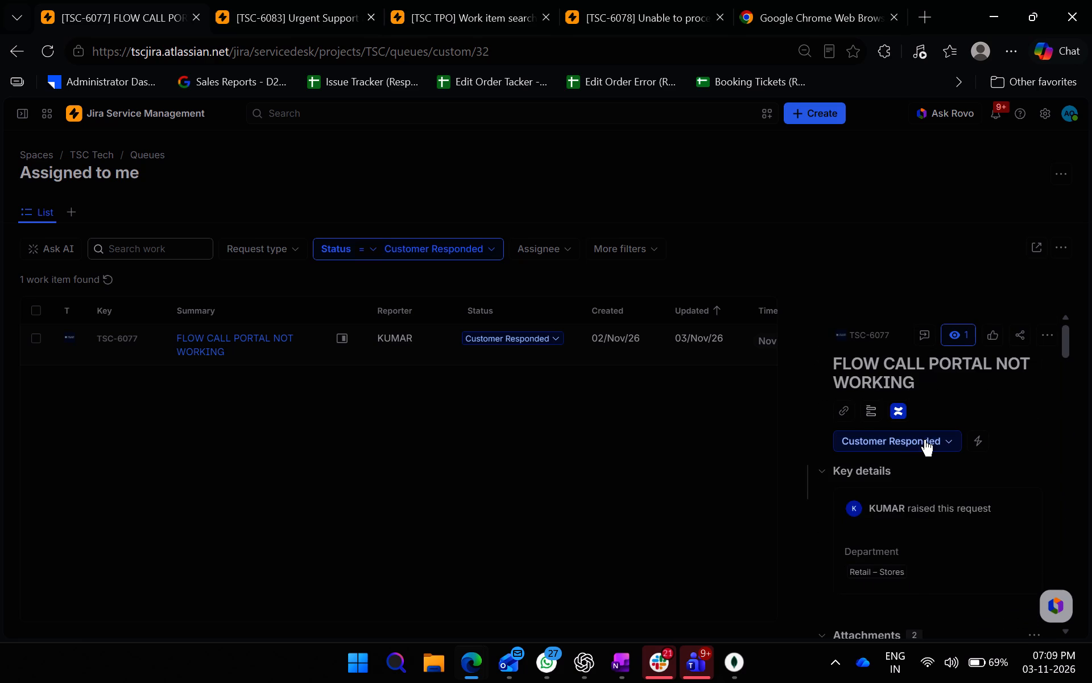
{"action": "left_click", "coordinate": [925, 437]}
{"action": "left_click", "coordinate": [902, 525]}
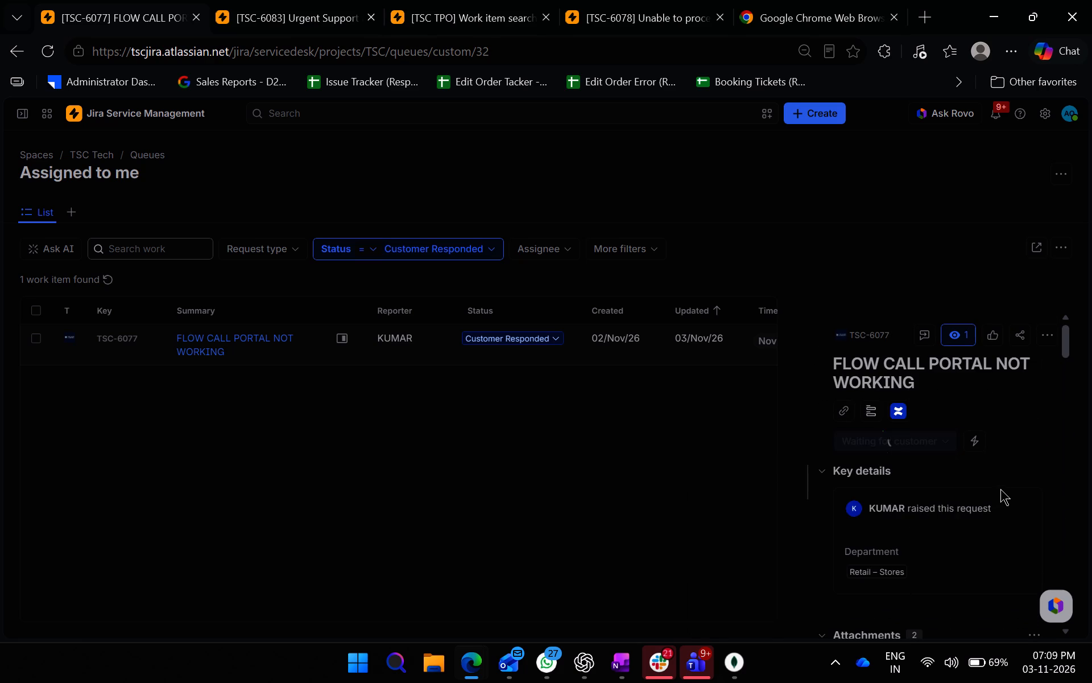
Change the queue's status filter from Customer Responded to To Do.
{"action": "left_click", "coordinate": [472, 247]}
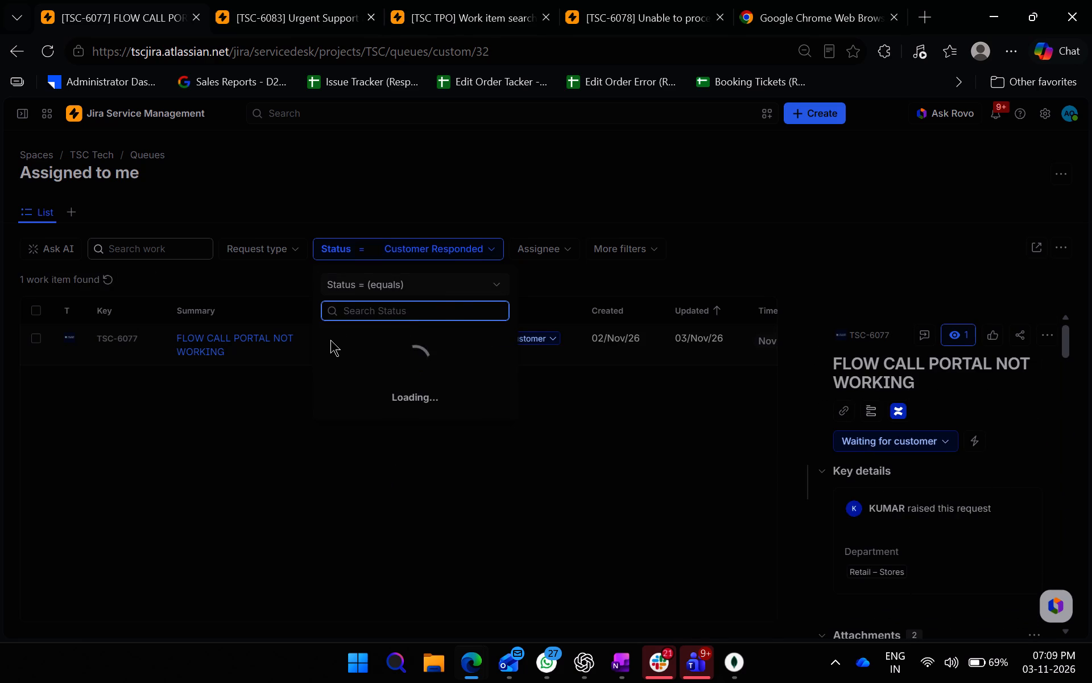
{"action": "left_click", "coordinate": [330, 340]}
{"action": "left_click", "coordinate": [336, 468]}
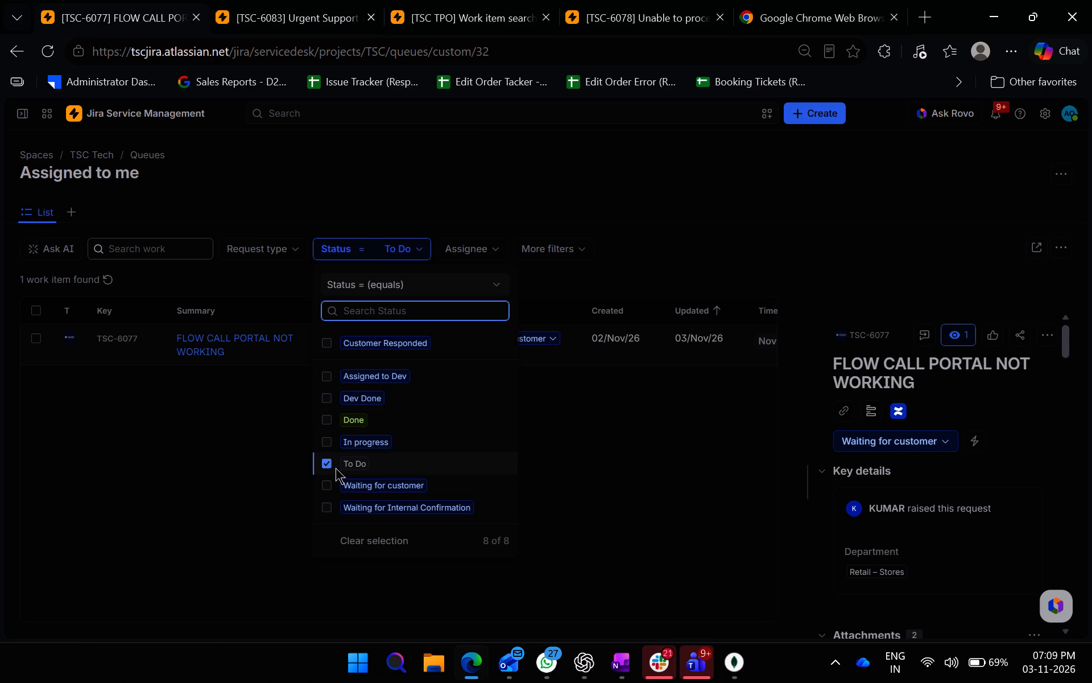
{"action": "left_click", "coordinate": [845, 228]}
Open ticket TSC-6091, SKU incorrect mapping on technician app, and read the issue description in its attached form.
{"action": "left_click", "coordinate": [342, 341]}
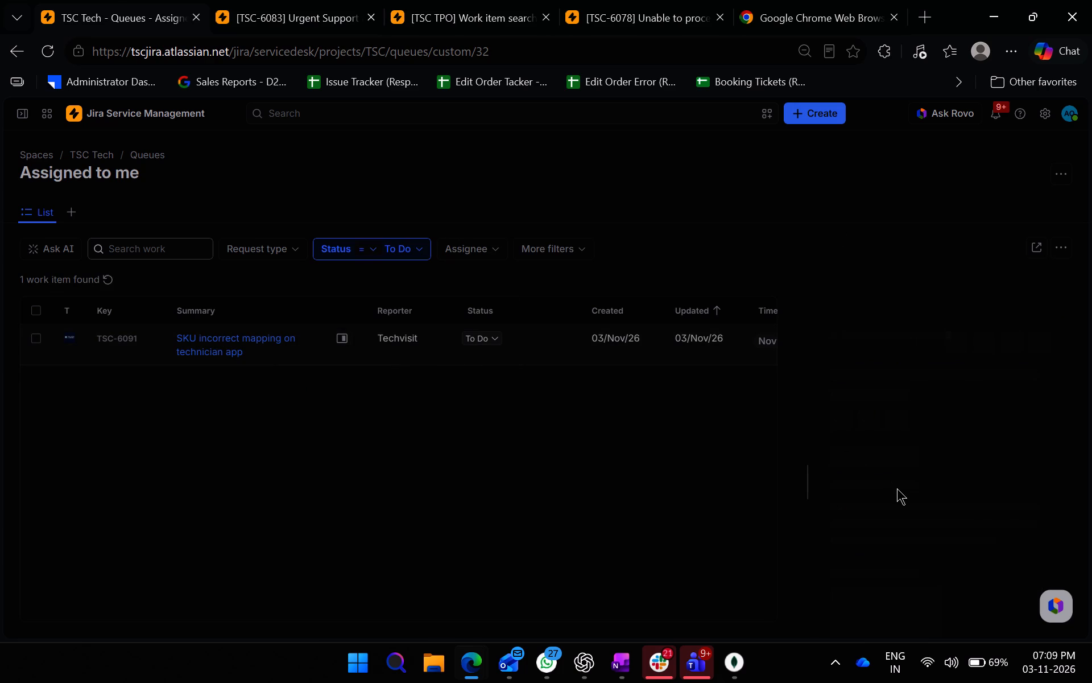
{"action": "scroll", "coordinate": [978, 525], "scroll_direction": "down", "scroll_amount": 4}
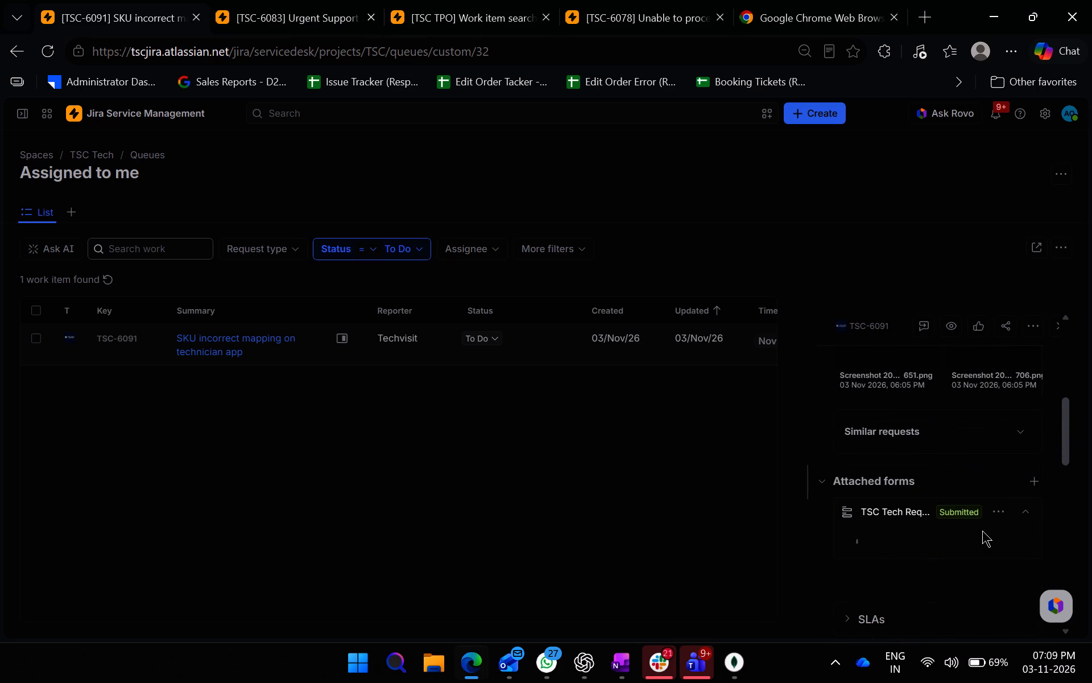
{"action": "scroll", "coordinate": [986, 535], "scroll_direction": "down", "scroll_amount": 3}
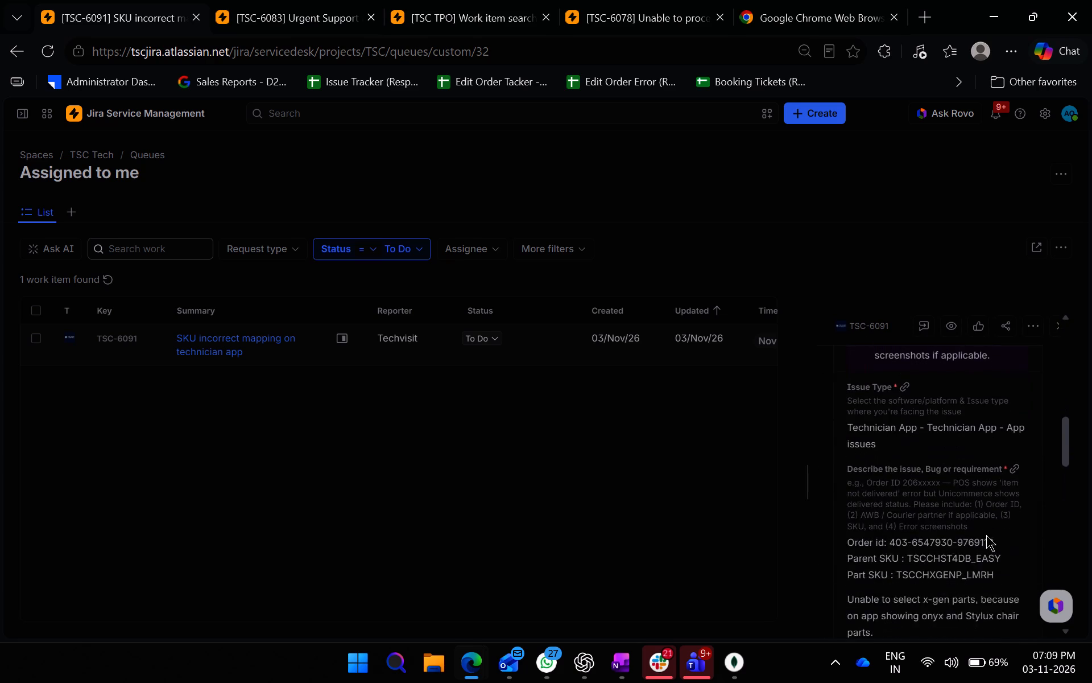
{"action": "scroll", "coordinate": [986, 538], "scroll_direction": "down", "scroll_amount": 1}
{"action": "left_click", "coordinate": [1059, 445]}
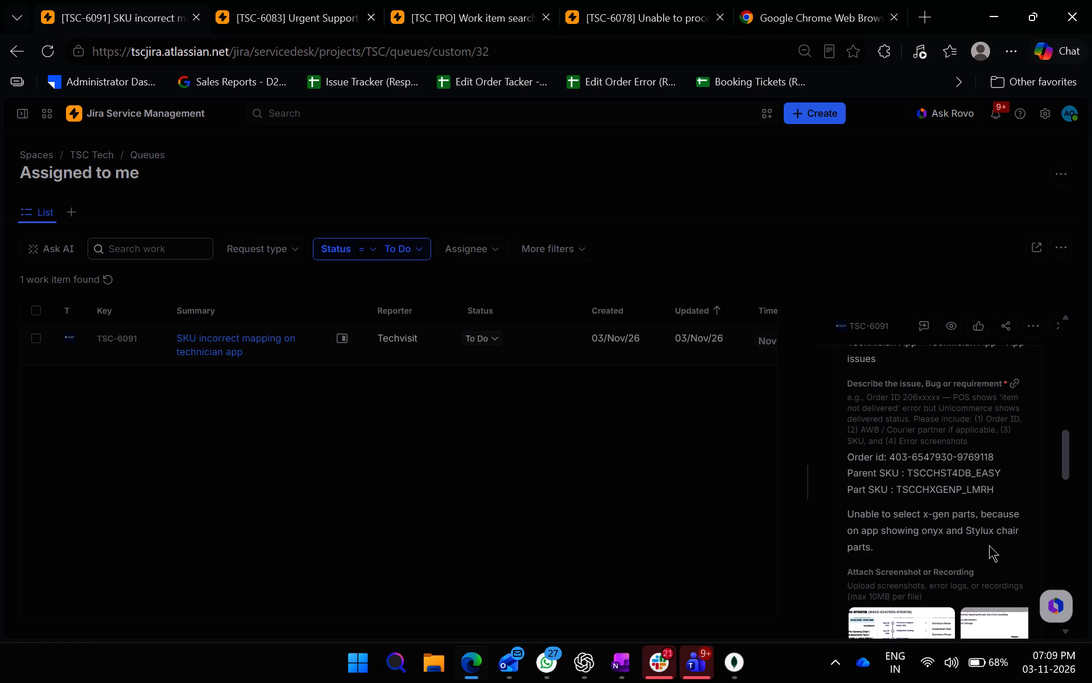
Copy the parent SKU TSCCHST4DB_EASY from the issue description of TSC-6091.
{"action": "double_click", "coordinate": [925, 476]}
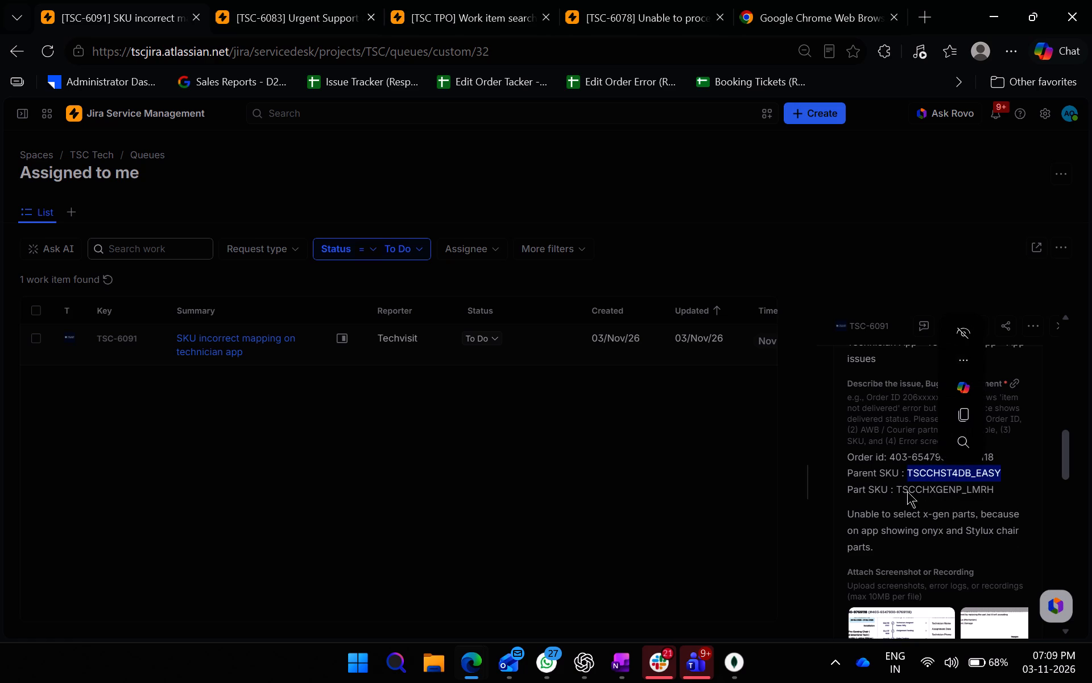
{"action": "key", "text": "ctrl+c"}
{"action": "key", "text": "ctrl+c"}
{"action": "key", "text": "ctrl+c"}
Switch to File Explorer.
{"action": "left_click", "coordinate": [438, 672]}
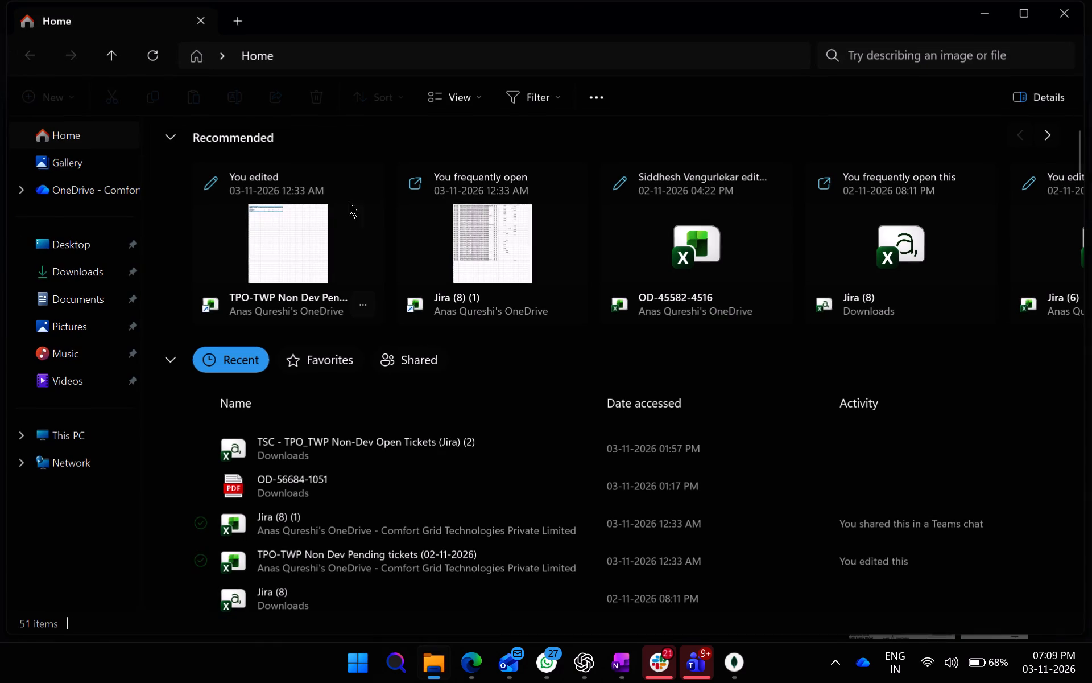
Open the final_variant_to_part_mapping workbook from the Downloads folder in File Explorer.
{"action": "left_click", "coordinate": [51, 278]}
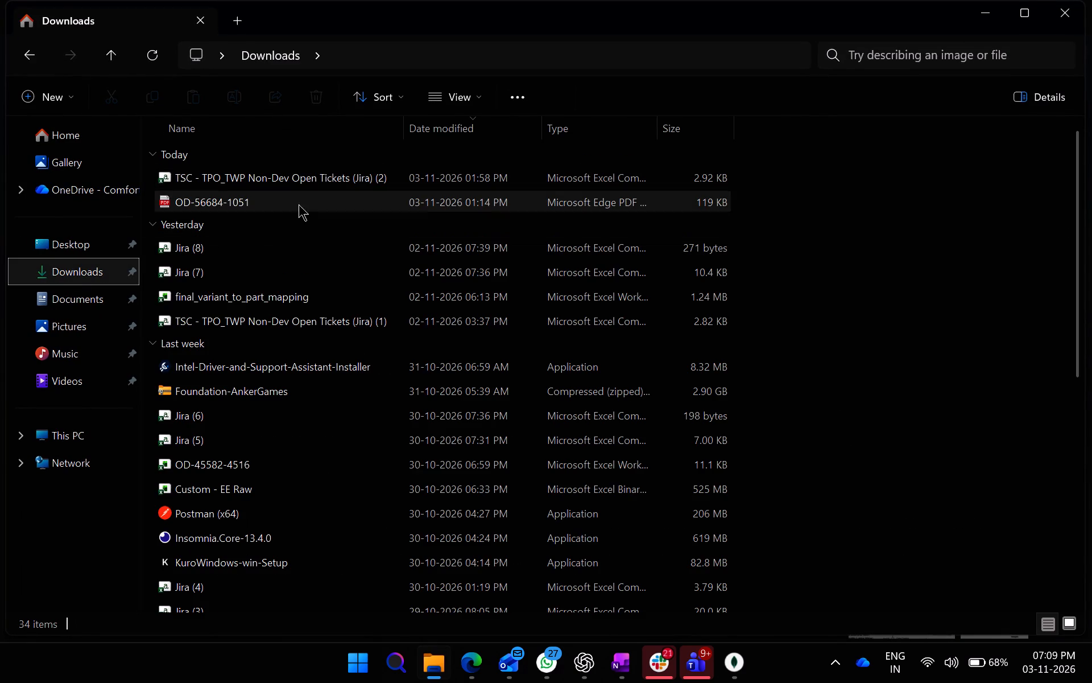
{"action": "double_click", "coordinate": [287, 306]}
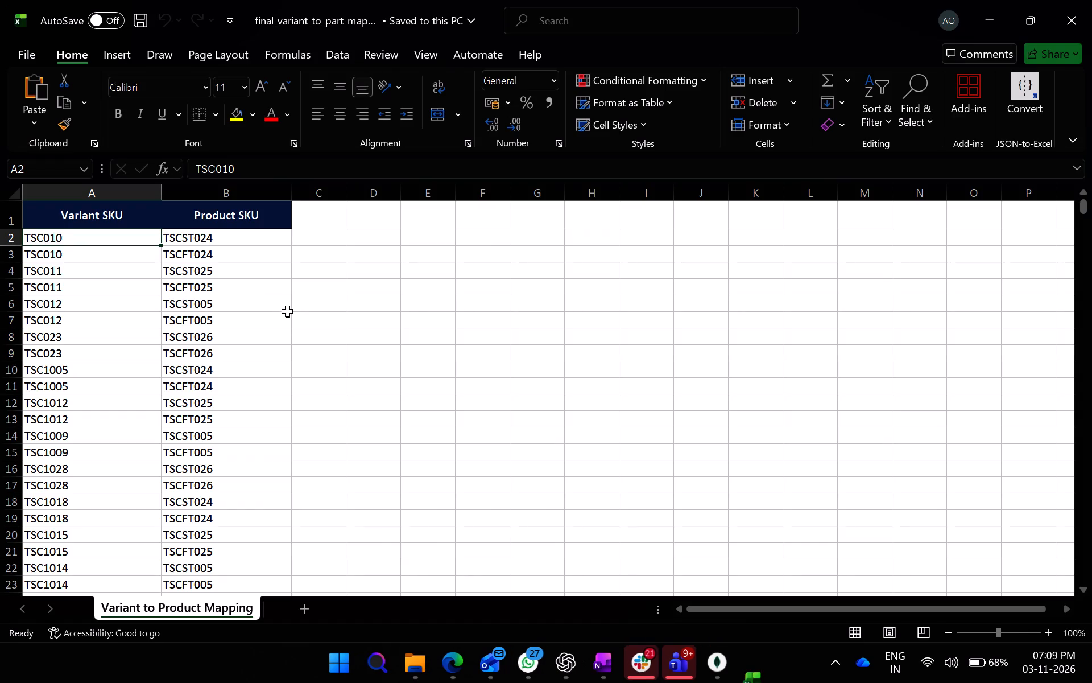
Search the Variant to Product Mapping sheet for all cells containing TSCCHST4DB.
{"action": "key", "text": "ctrl+f"}
{"action": "key", "text": "ctrl+v"}
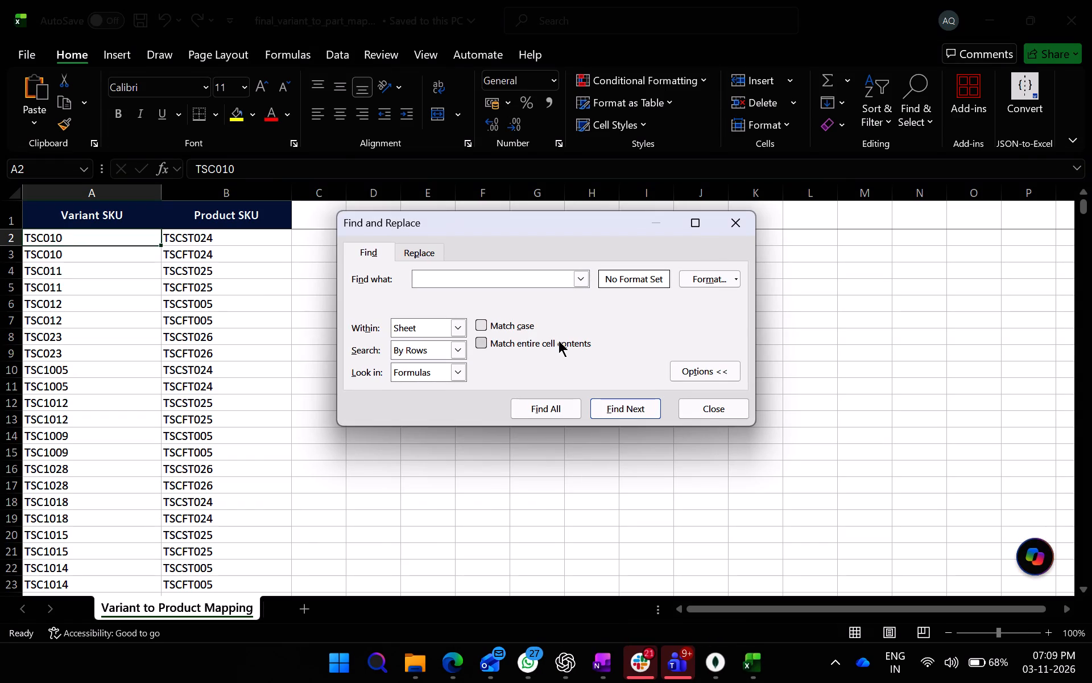
{"action": "key", "text": "BackSpace"}
{"action": "key", "text": "BackSpace"}
{"action": "key", "text": "BackSpace"}
{"action": "key", "text": "BackSpace"}
{"action": "key", "text": "BackSpace"}
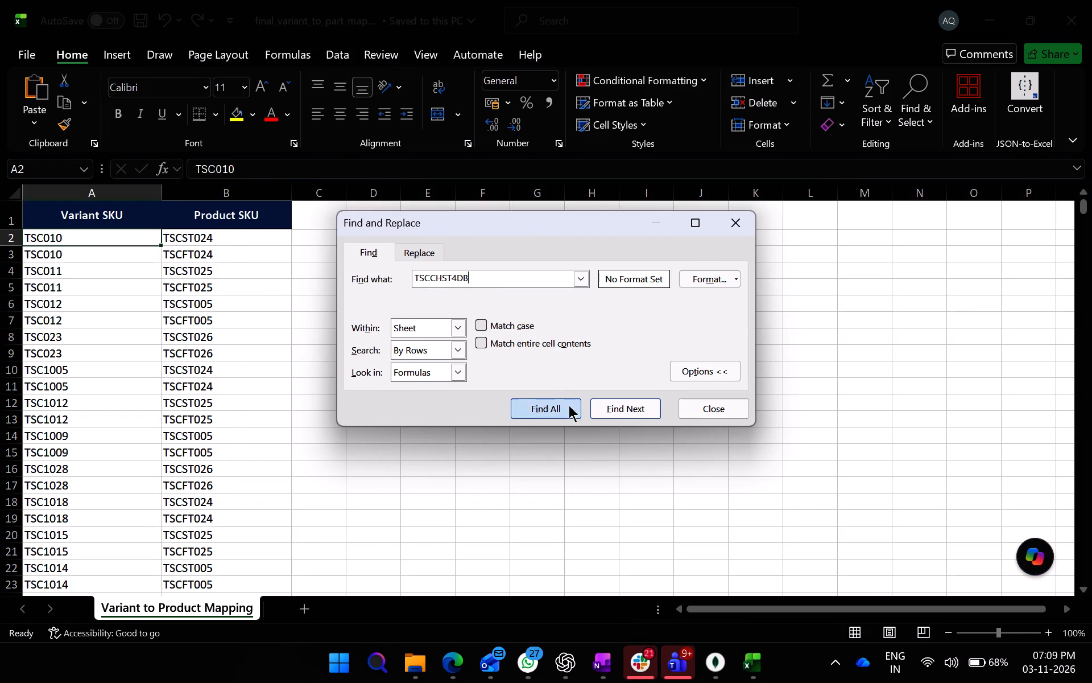
{"action": "left_click", "coordinate": [569, 405]}
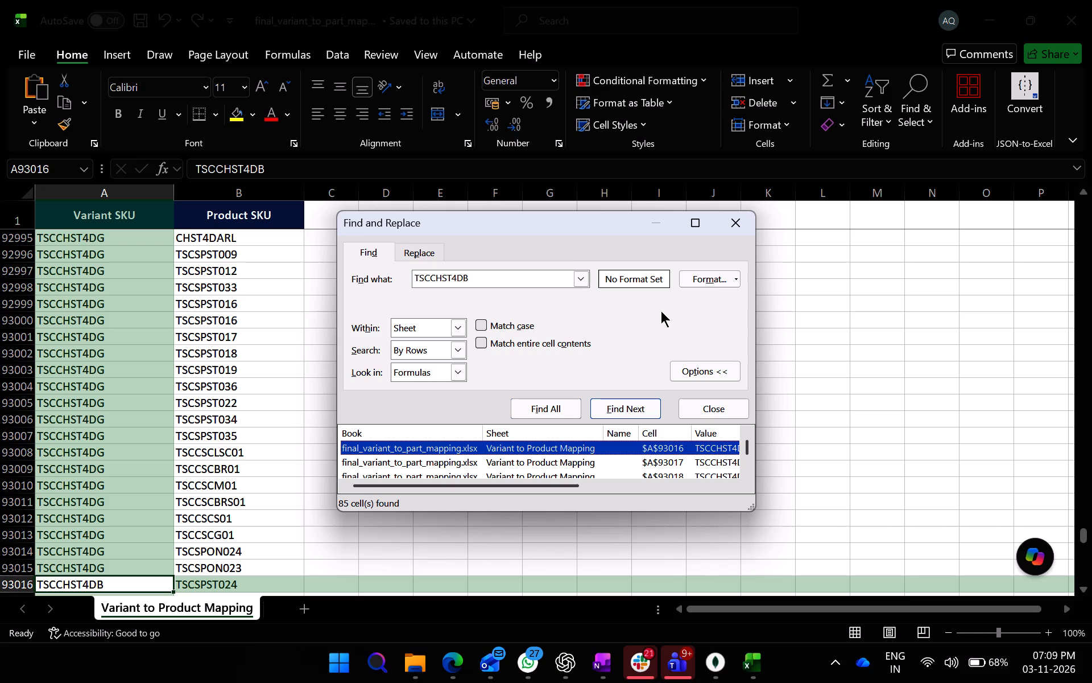
Switch to the TSC-6091 ticket in the browser and copy the part SKU TSCCHXGENP_LMRH from its description.
{"action": "key", "text": "alt+Tab"}
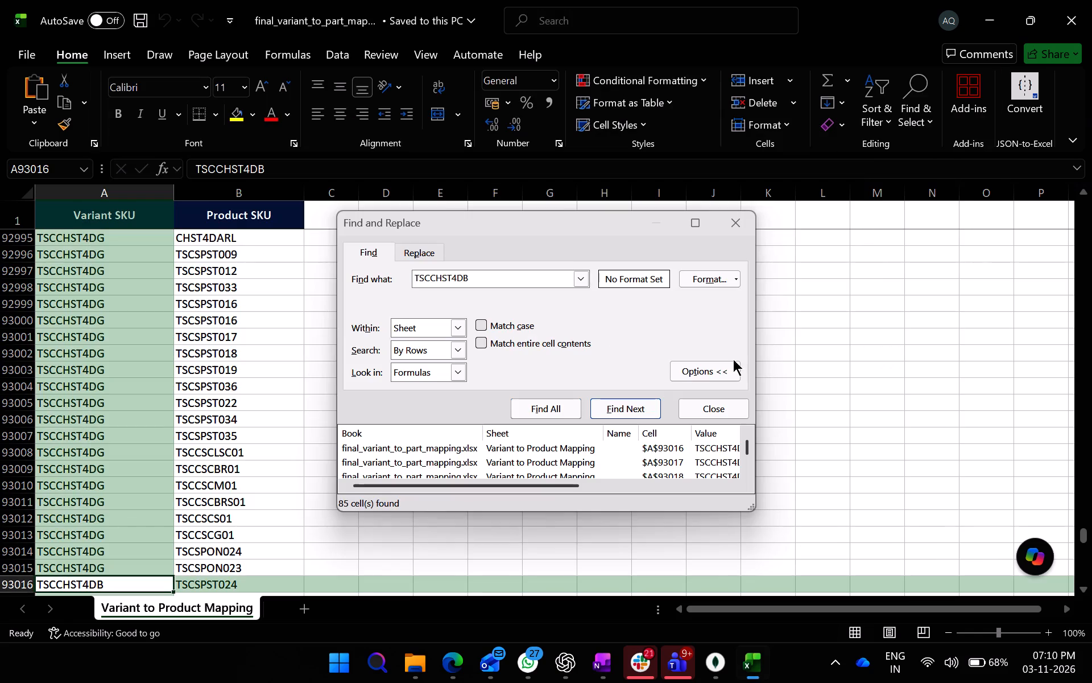
{"action": "key", "text": "alt+Tab"}
{"action": "key", "text": "alt+Tab"}
{"action": "key", "text": "alt+Tab"}
{"action": "key", "text": "alt+Tab"}
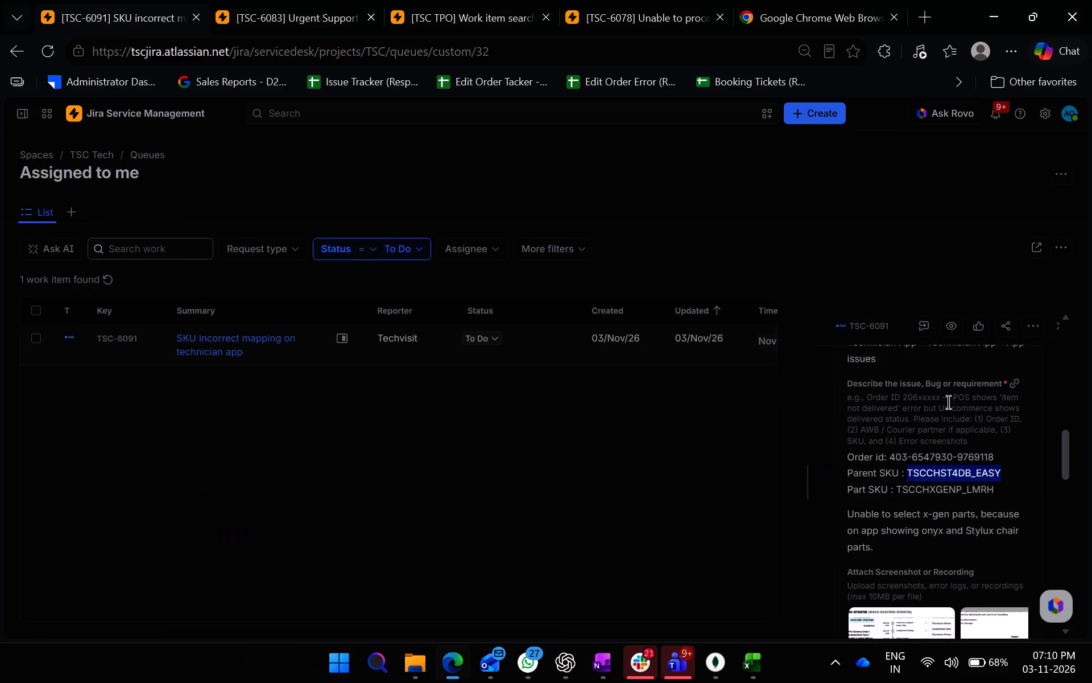
{"action": "double_click", "coordinate": [920, 492]}
{"action": "key", "text": "ctrl+c"}
{"action": "key", "text": "ctrl+c"}
{"action": "key", "text": "alt+Tab"}
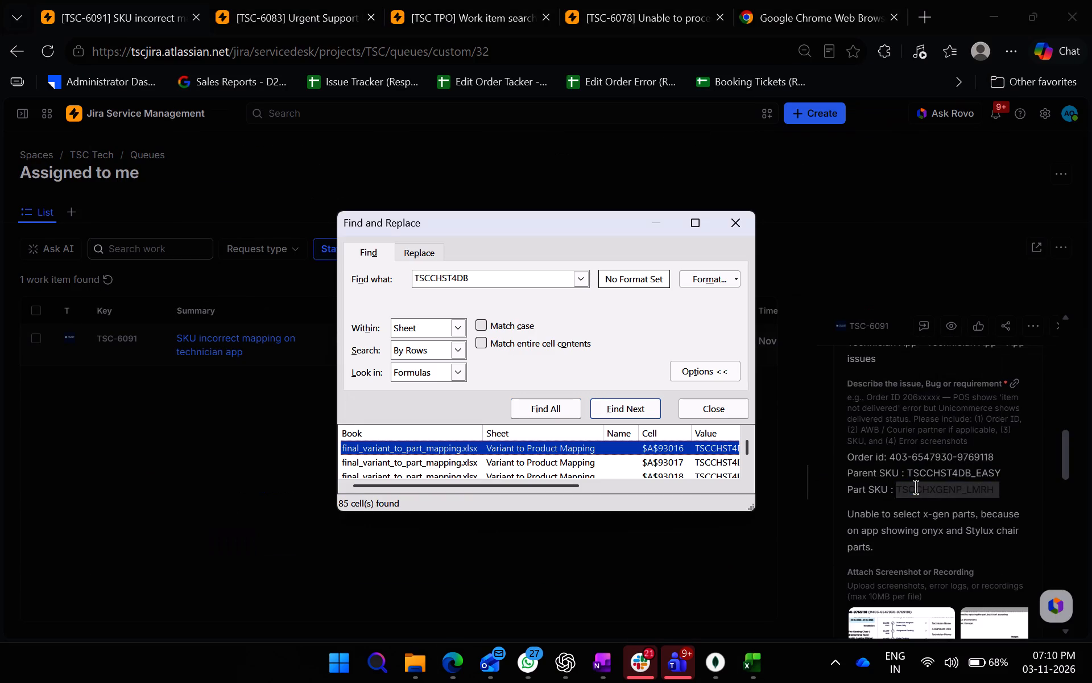
Return to the mapping workbook and replace the search term with the part SKU shortened to TSCCHXGENP.
{"action": "key", "text": "alt+Tab"}
{"action": "key", "text": "alt+Tab"}
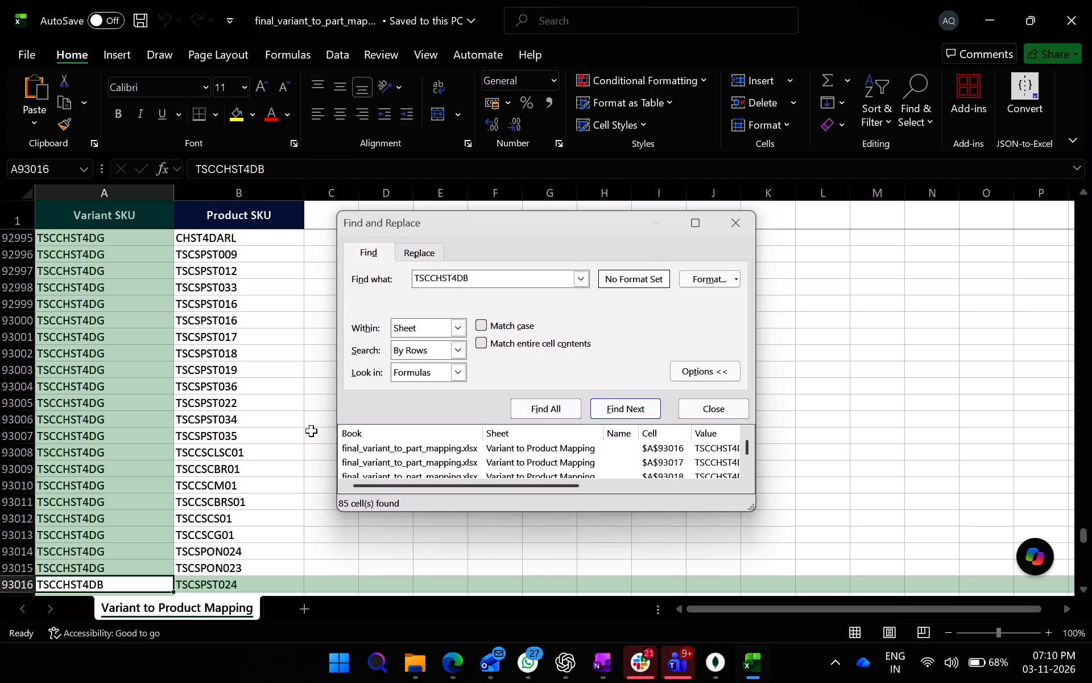
{"action": "scroll", "coordinate": [301, 479], "scroll_direction": "down", "scroll_amount": 1}
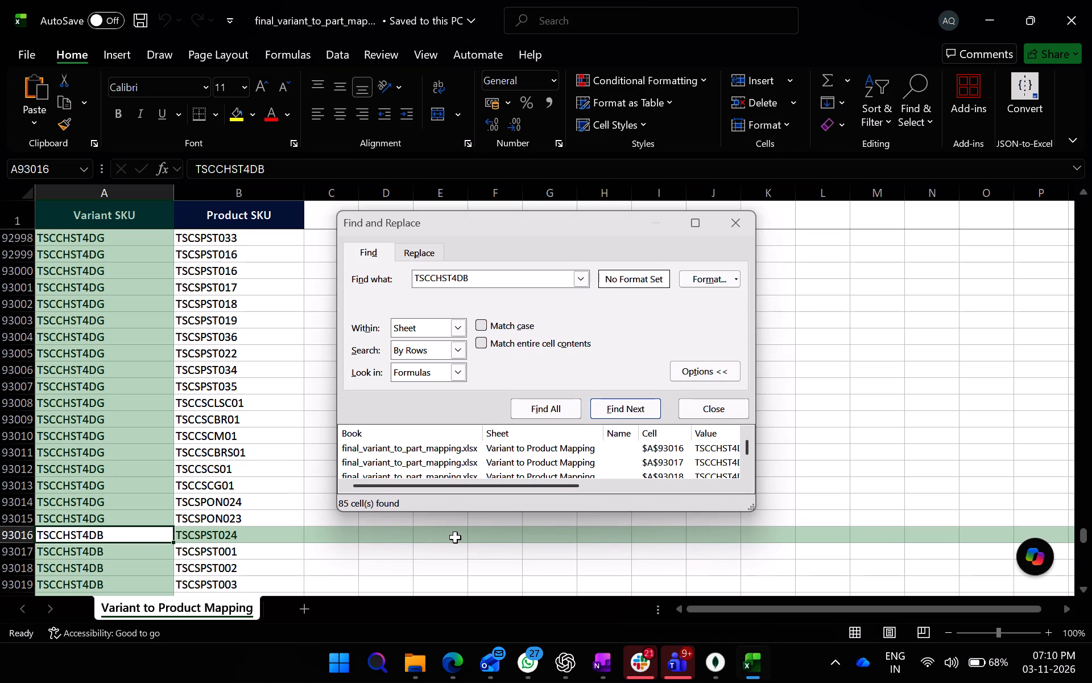
{"action": "left_click_drag", "start_coordinate": [495, 276], "coordinate": [398, 277]}
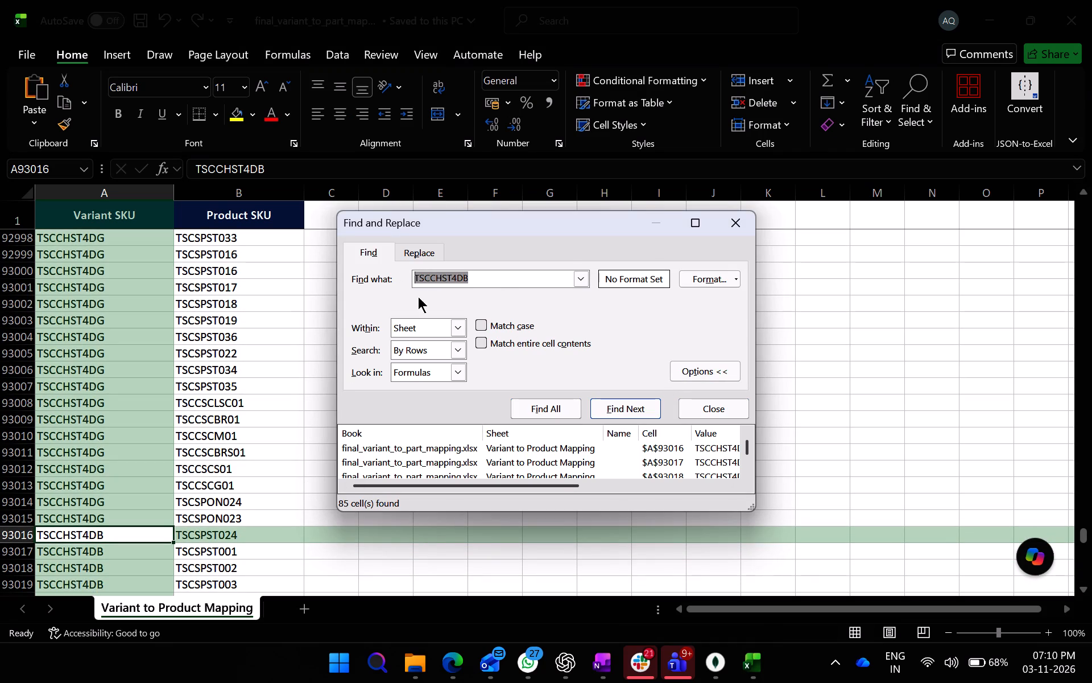
{"action": "key", "text": "ctrl+v"}
{"action": "key", "text": "BackSpace"}
{"action": "key", "text": "BackSpace"}
{"action": "key", "text": "BackSpace"}
{"action": "key", "text": "BackSpace"}
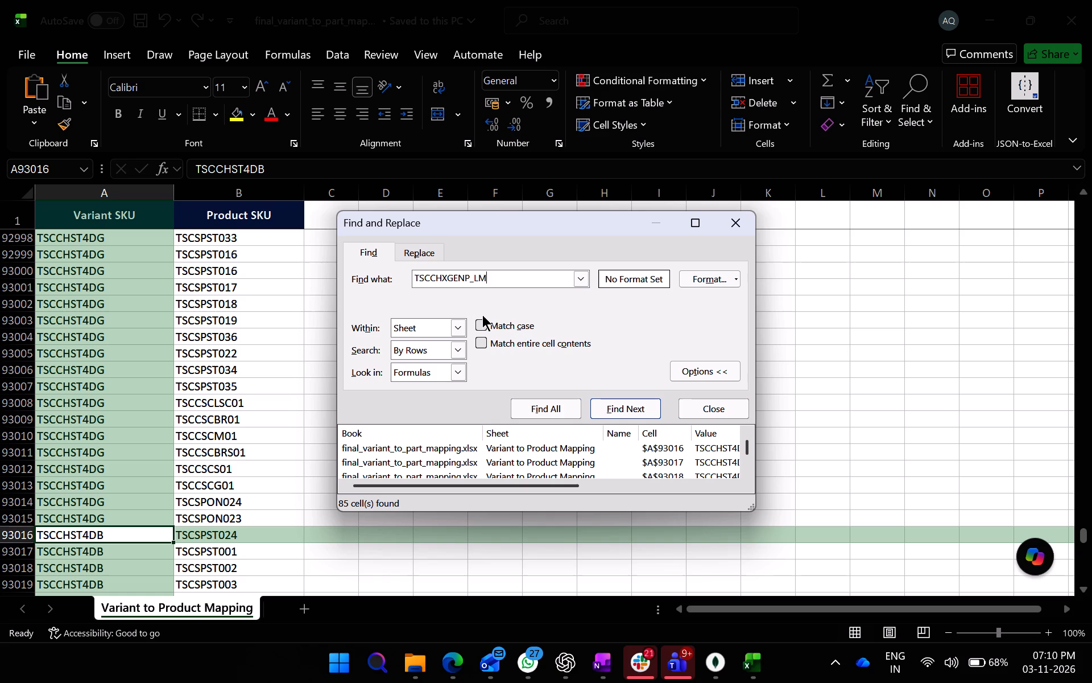
{"action": "key", "text": "BackSpace"}
{"action": "key", "text": "BackSpace"}
{"action": "key", "text": "BackSpace"}
Examine the product SKUs mapped to variant TSCCHST4DB, moving the search dialog clear of the data.
{"action": "scroll", "coordinate": [237, 466], "scroll_direction": "down", "scroll_amount": 2}
{"action": "left_click_drag", "start_coordinate": [514, 223], "coordinate": [751, 252]}
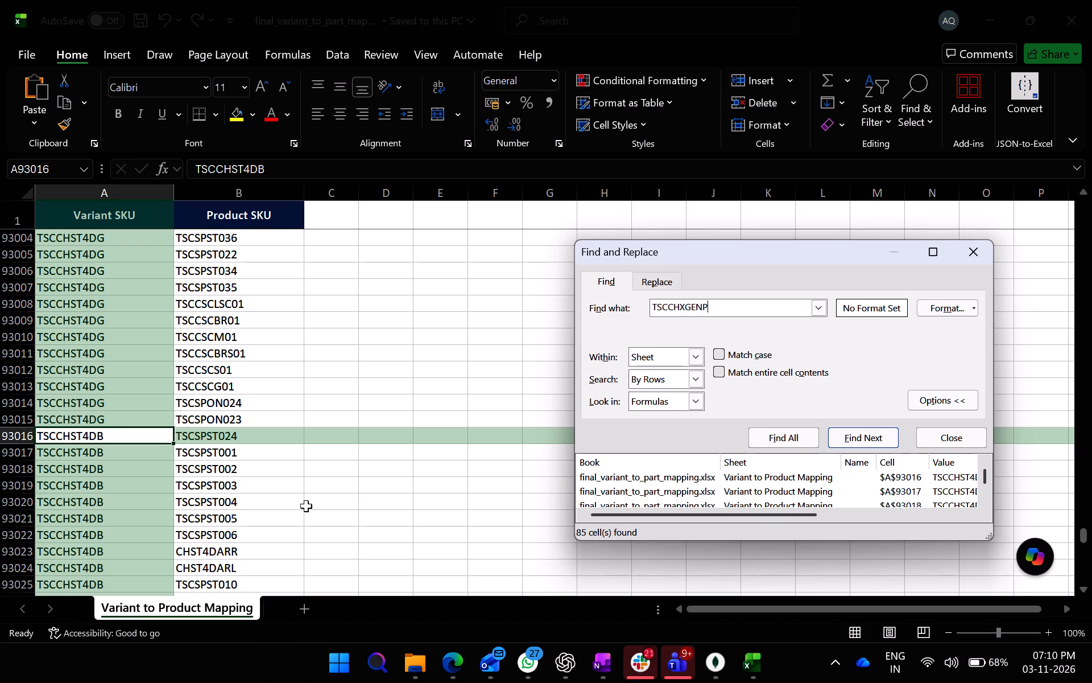
{"action": "scroll", "coordinate": [282, 511], "scroll_direction": "down", "scroll_amount": 1}
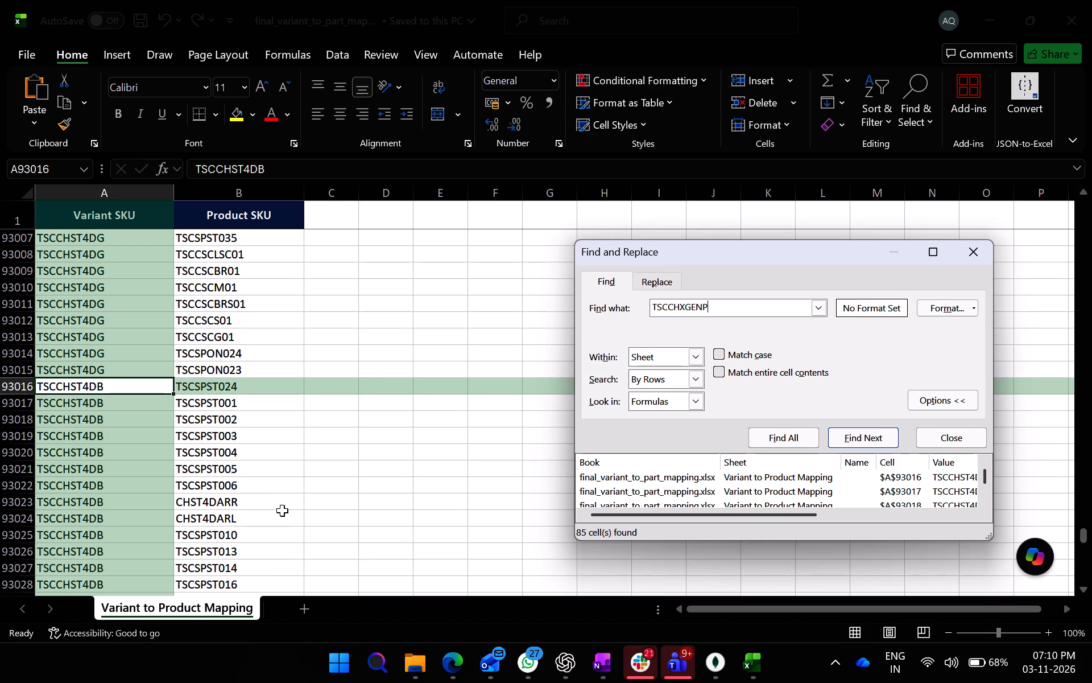
{"action": "scroll", "coordinate": [282, 511], "scroll_direction": "down", "scroll_amount": 3}
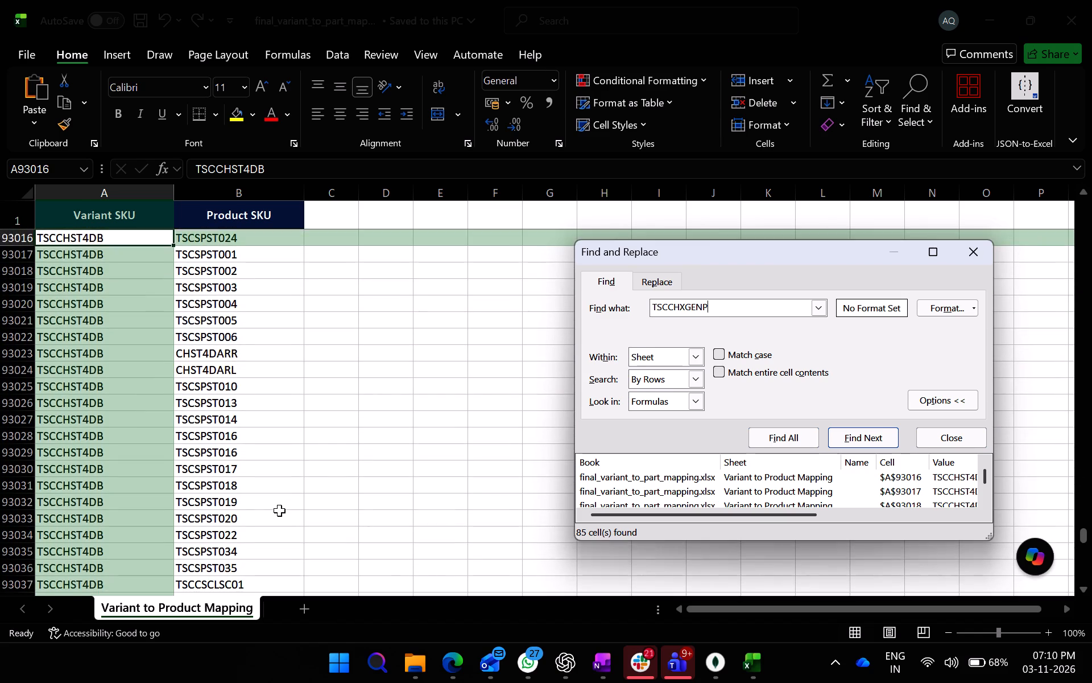
{"action": "scroll", "coordinate": [279, 511], "scroll_direction": "down", "scroll_amount": 3}
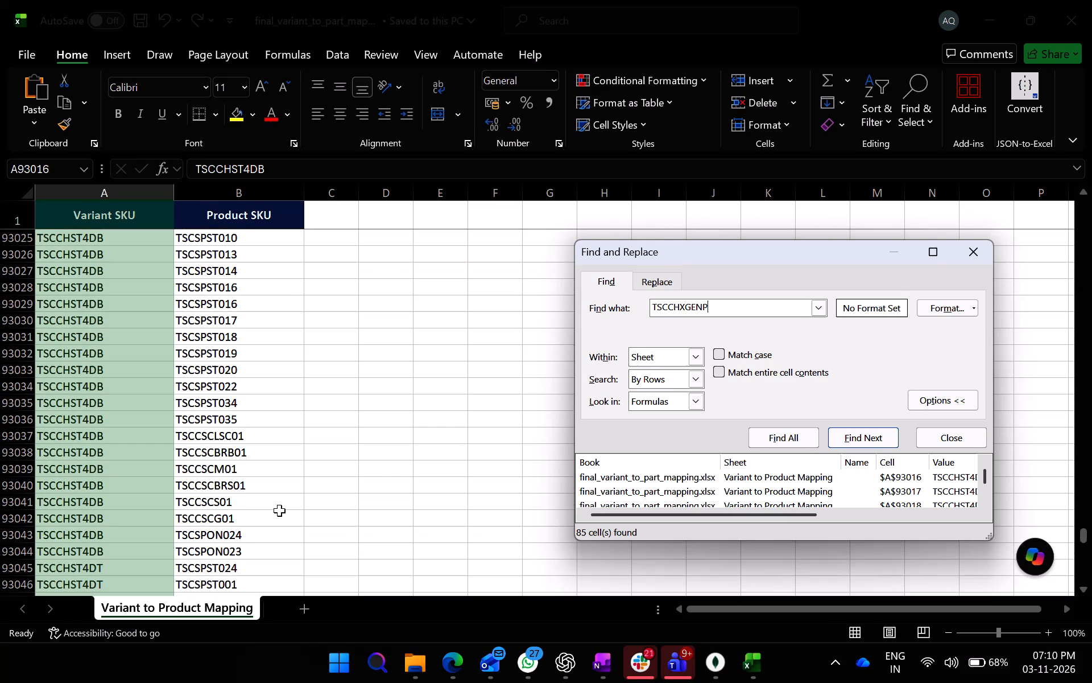
{"action": "scroll", "coordinate": [279, 511], "scroll_direction": "down", "scroll_amount": 10}
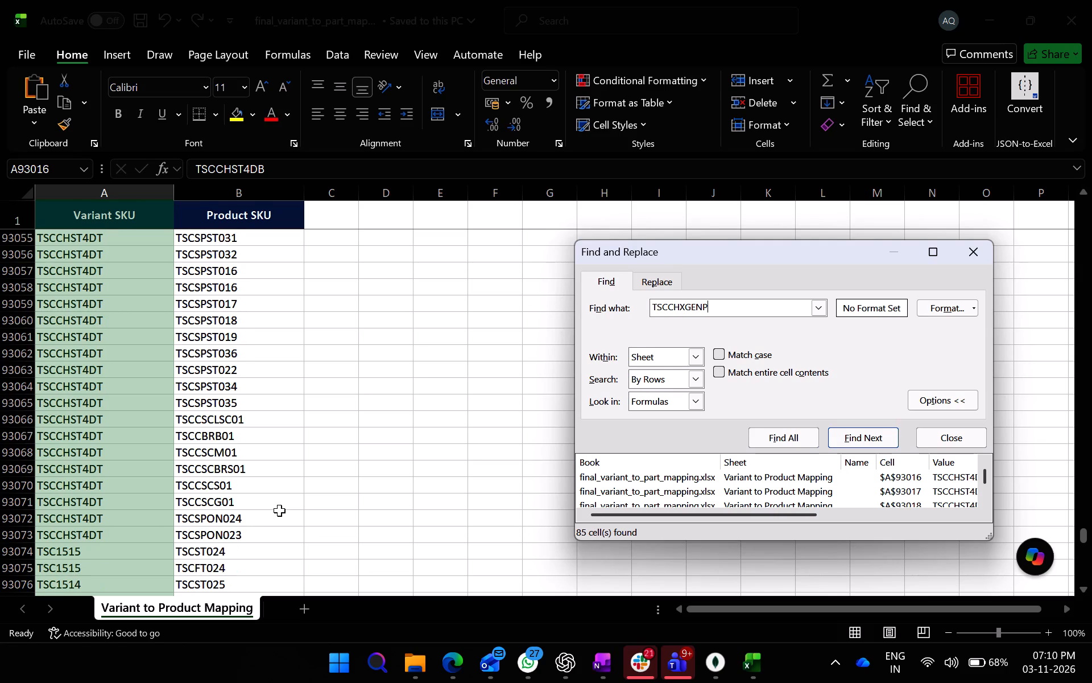
{"action": "scroll", "coordinate": [279, 511], "scroll_direction": "down", "scroll_amount": 1}
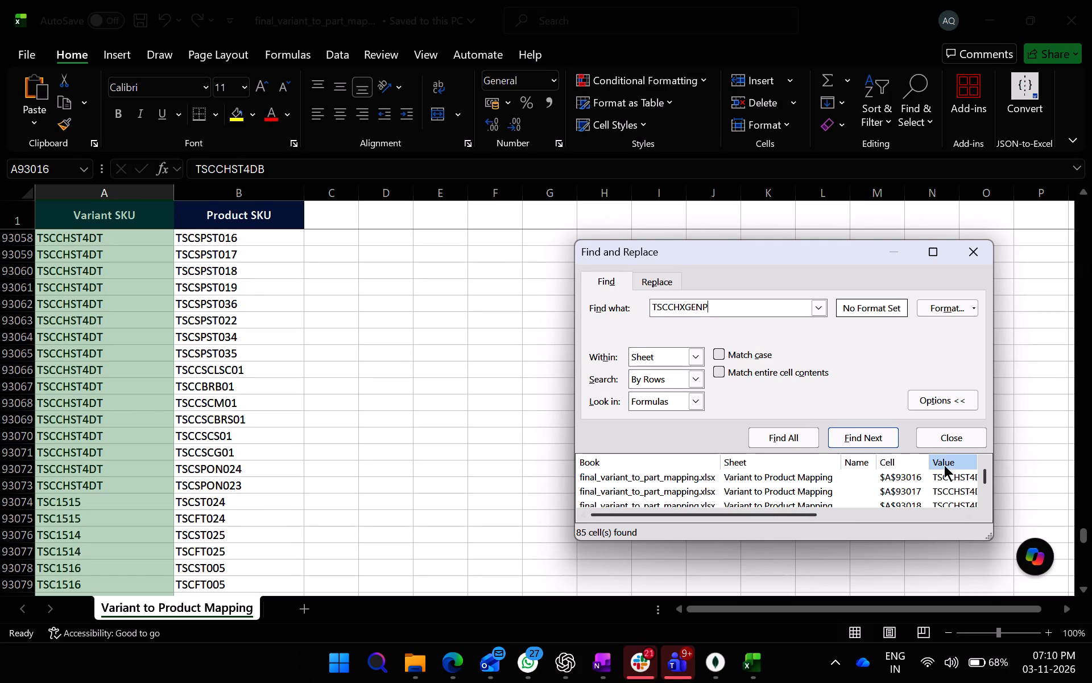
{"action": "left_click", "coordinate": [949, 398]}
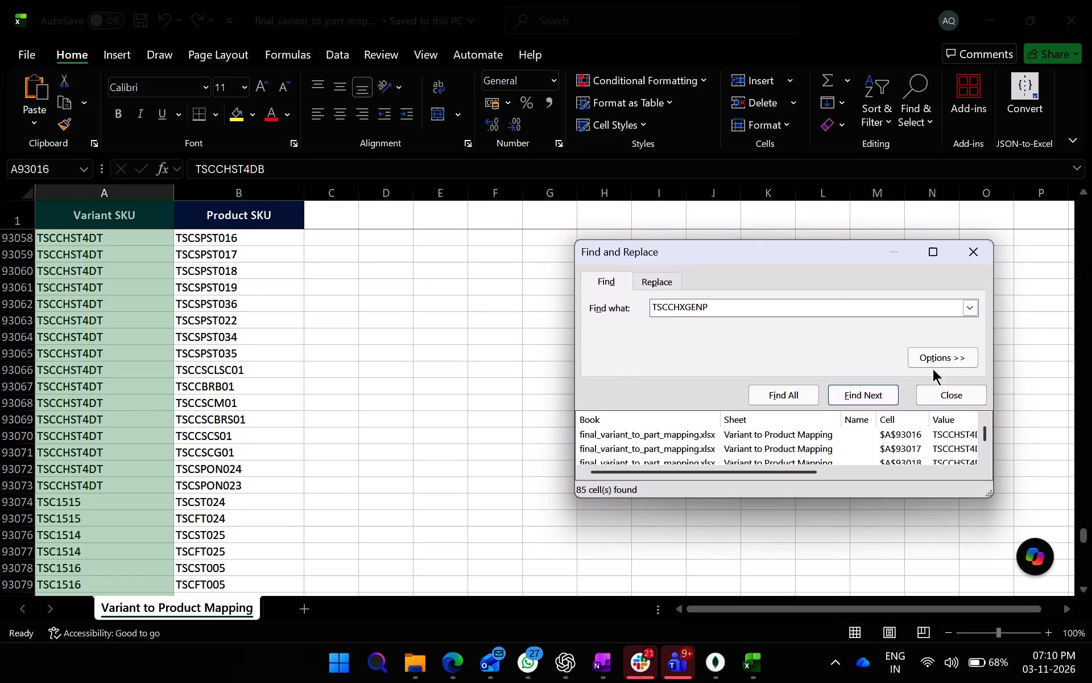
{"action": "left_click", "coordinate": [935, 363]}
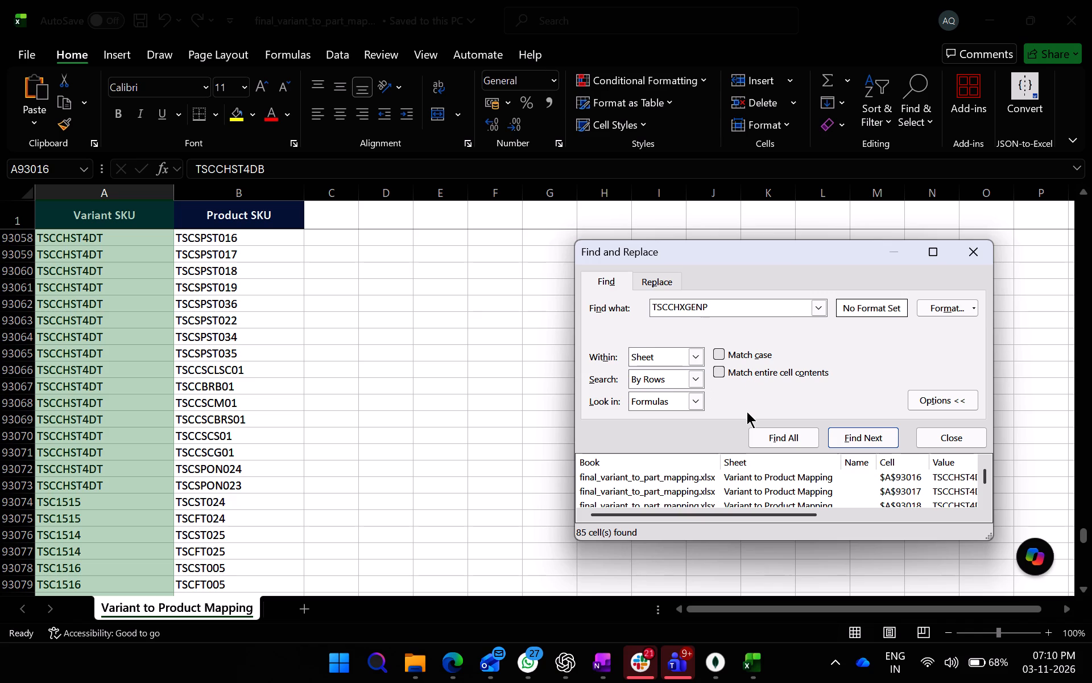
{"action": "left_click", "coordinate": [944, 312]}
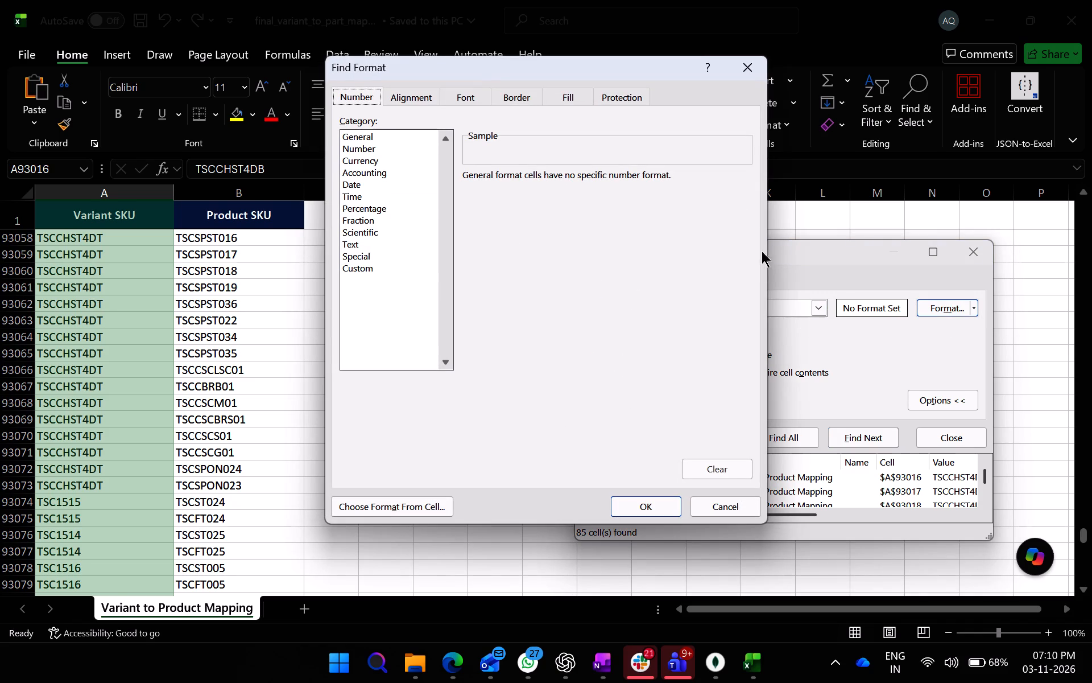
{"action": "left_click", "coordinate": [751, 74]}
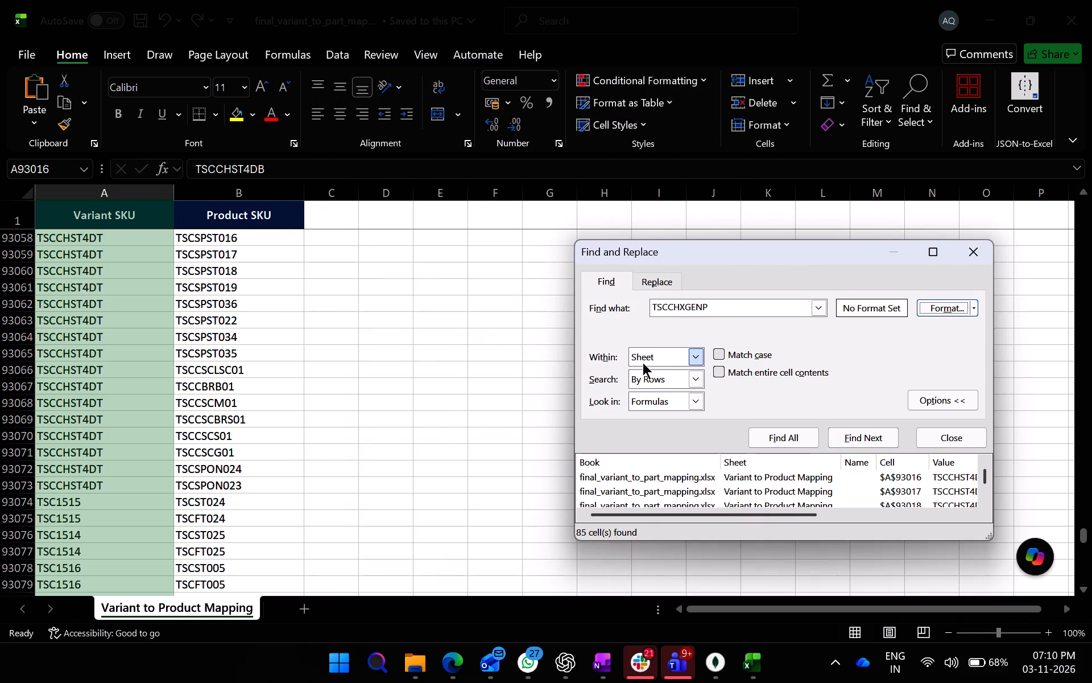
Search the mapping sheet for all cells containing TSCCHXGENP and look over the rows around the first match.
{"action": "scroll", "coordinate": [288, 434], "scroll_direction": "down", "scroll_amount": 11}
{"action": "scroll", "coordinate": [282, 445], "scroll_direction": "up", "scroll_amount": 13}
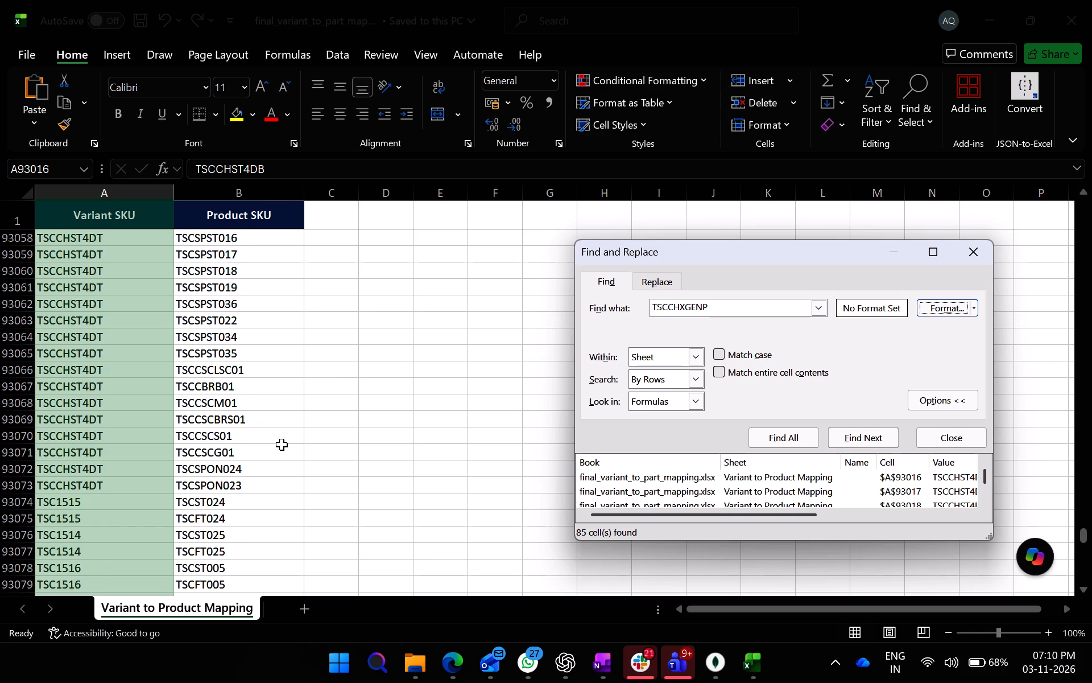
{"action": "scroll", "coordinate": [282, 445], "scroll_direction": "up", "scroll_amount": 4}
{"action": "left_click", "coordinate": [793, 443]}
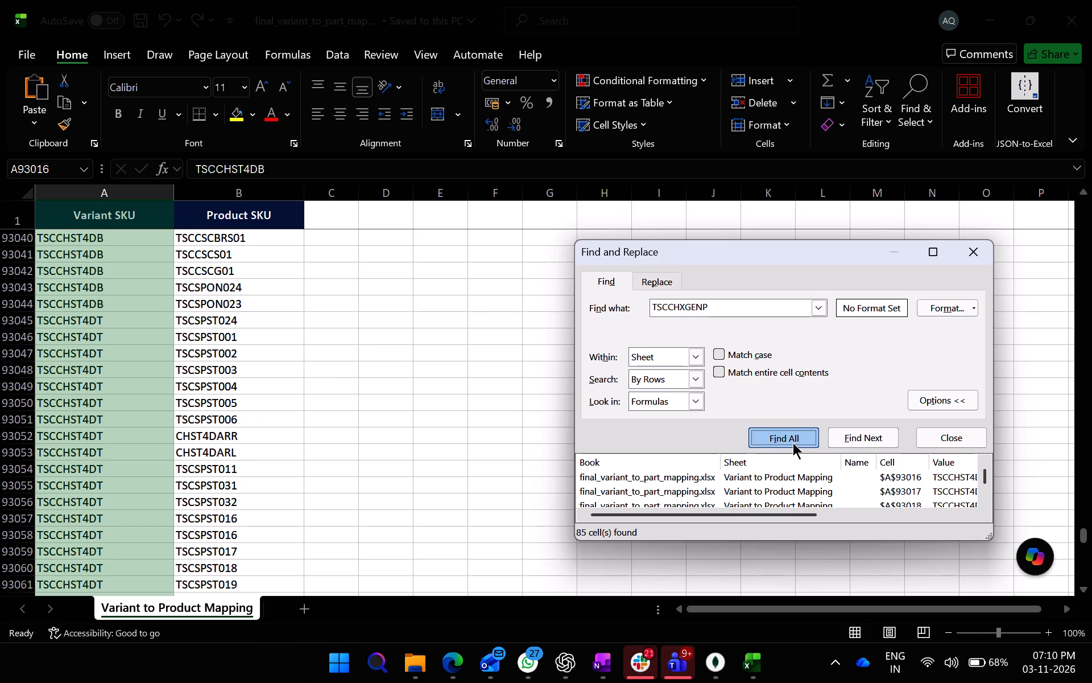
{"action": "scroll", "coordinate": [303, 454], "scroll_direction": "down", "scroll_amount": 2}
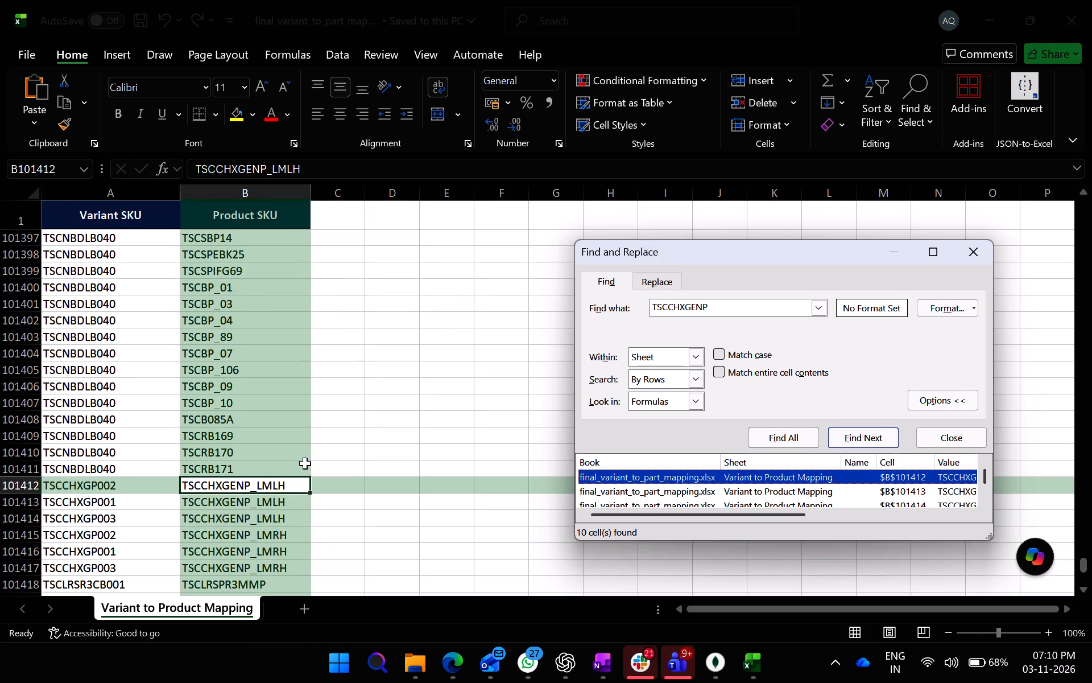
{"action": "scroll", "coordinate": [305, 463], "scroll_direction": "up", "scroll_amount": 1}
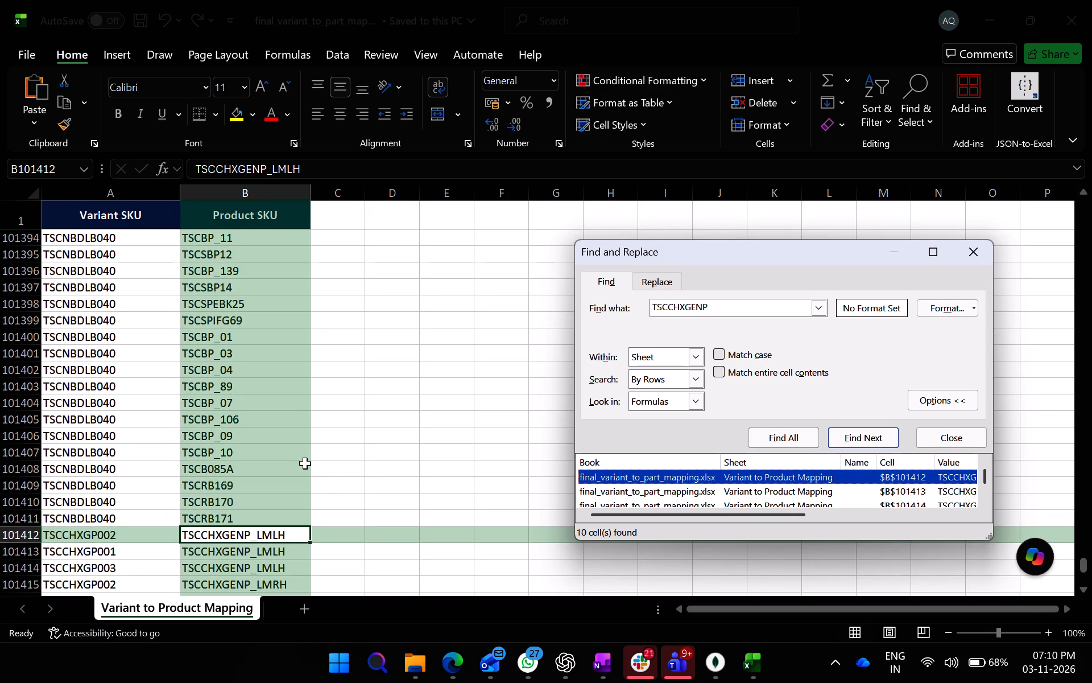
Recheck the parent and part SKUs in the TSC-6091 ticket and return to the mapping workbook.
{"action": "key", "text": "alt+Tab"}
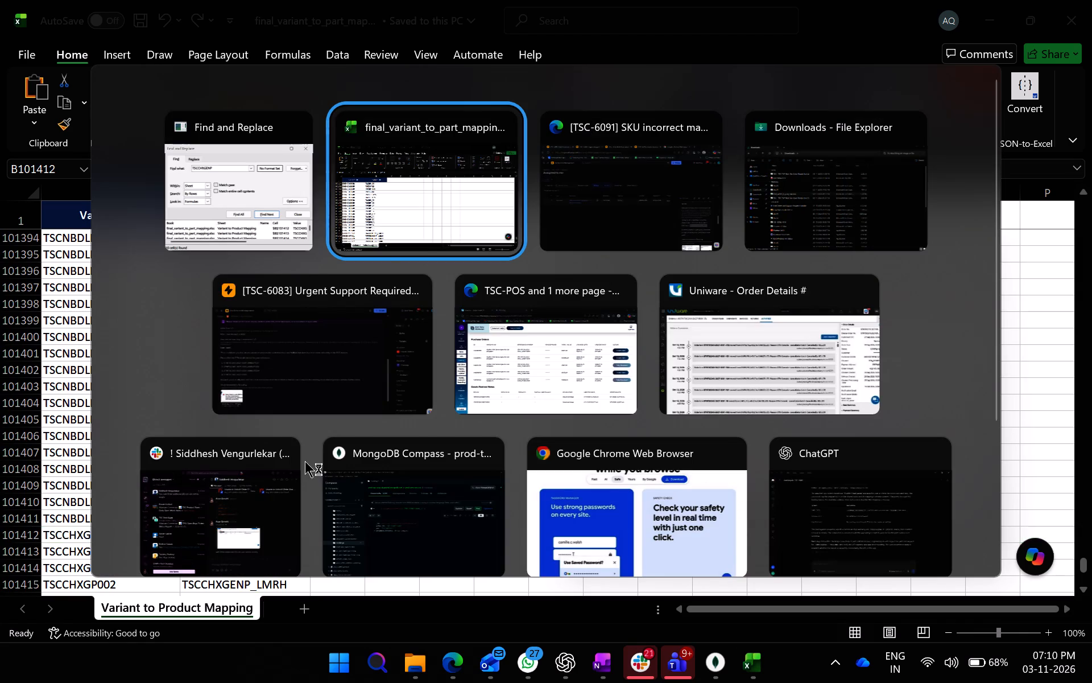
{"action": "key", "text": "alt+Tab"}
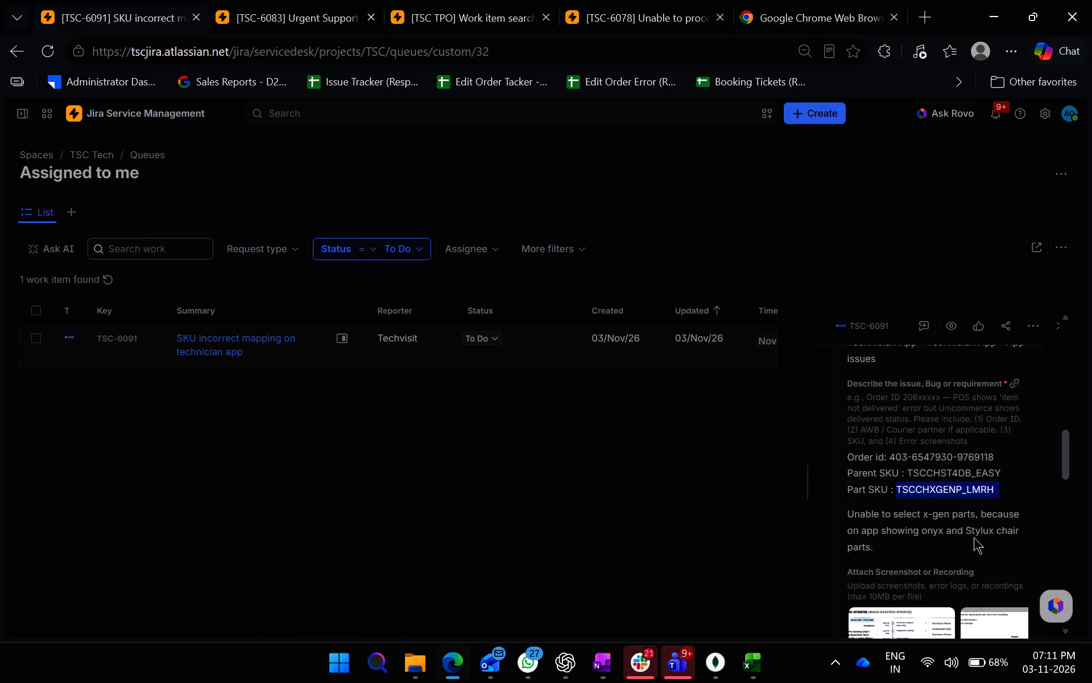
{"action": "key", "text": "alt+Tab"}
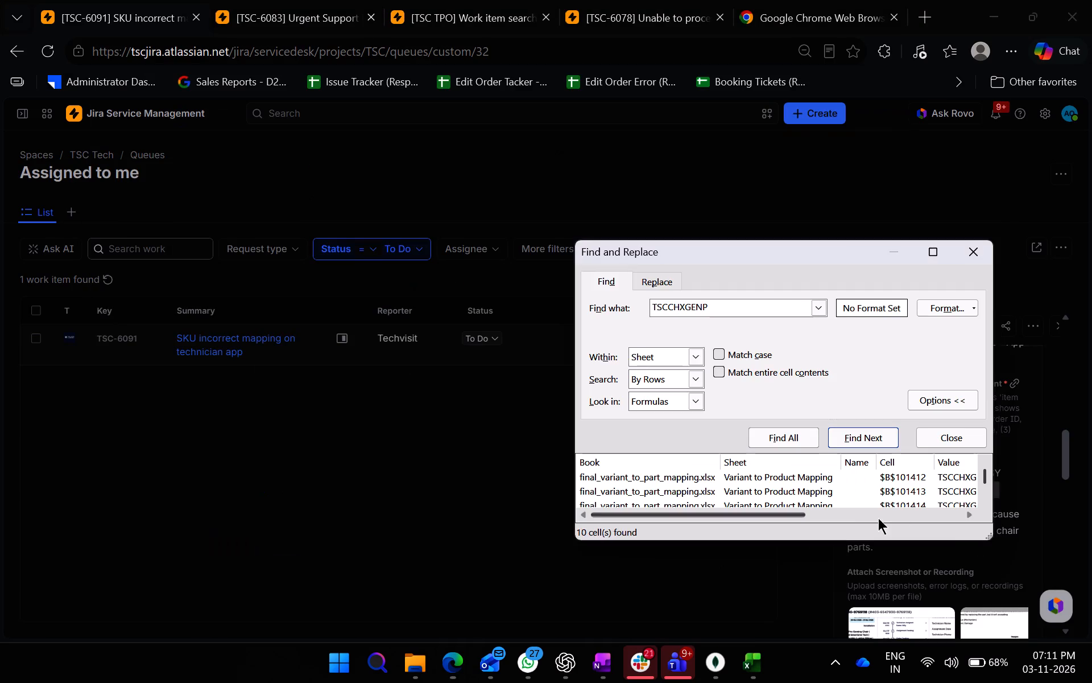
{"action": "key", "text": "alt+Tab"}
{"action": "key", "text": "alt+Tab"}
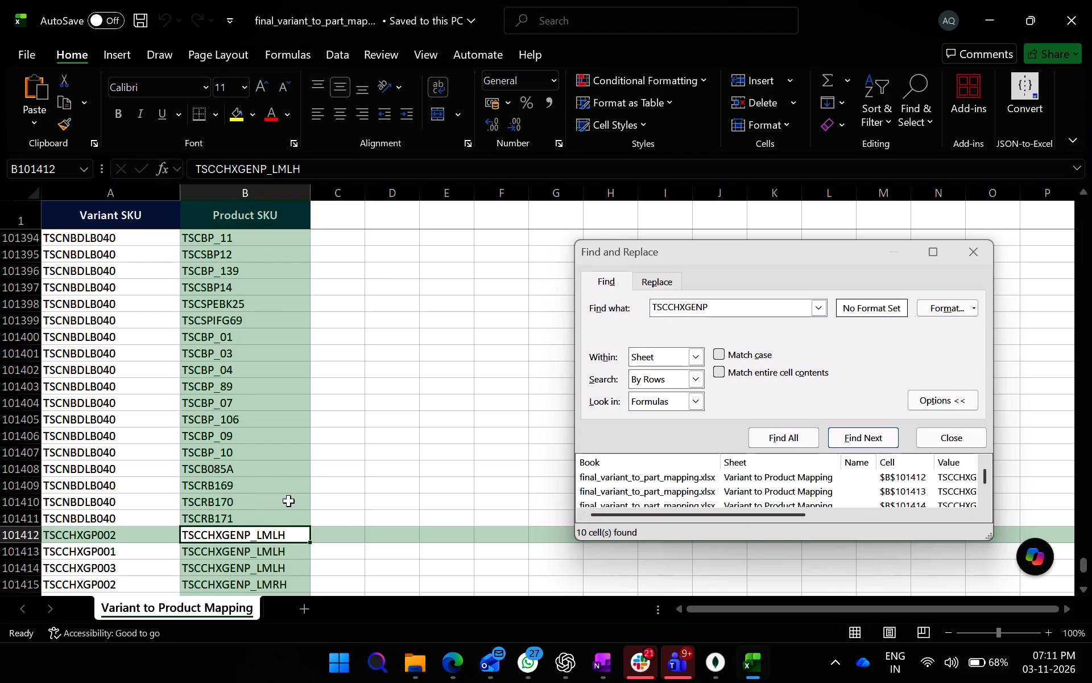
Go through the TSCCHXGENP matches one by one to check their variant SKUs, dismissing the Outlook notification.
{"action": "scroll", "coordinate": [342, 515], "scroll_direction": "down", "scroll_amount": 2}
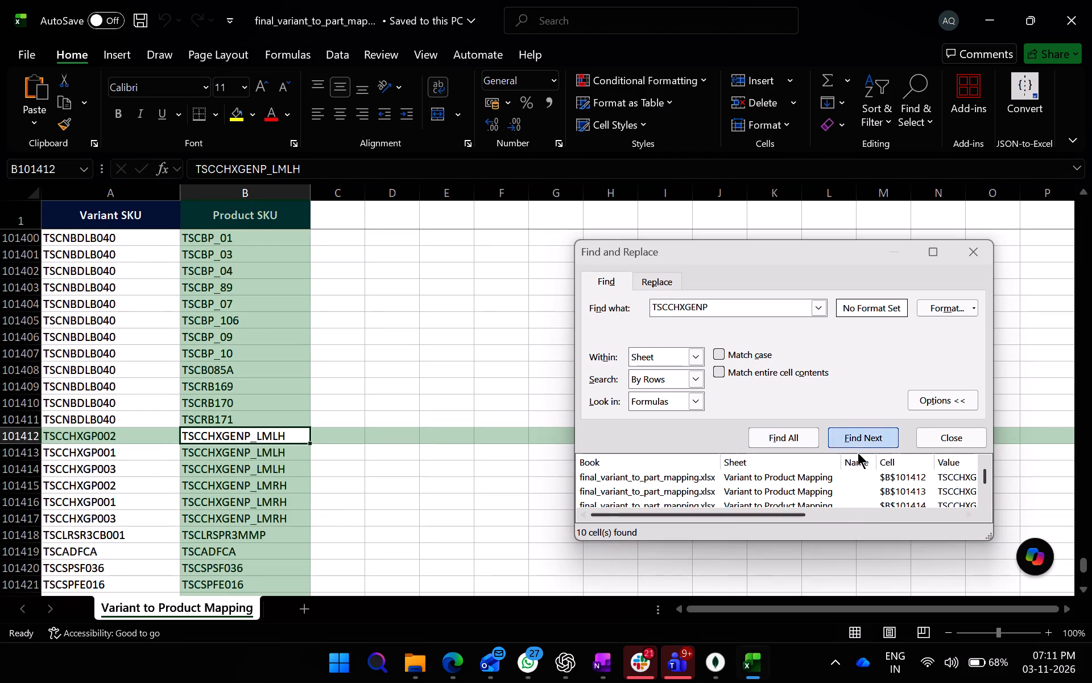
{"action": "left_click", "coordinate": [847, 441]}
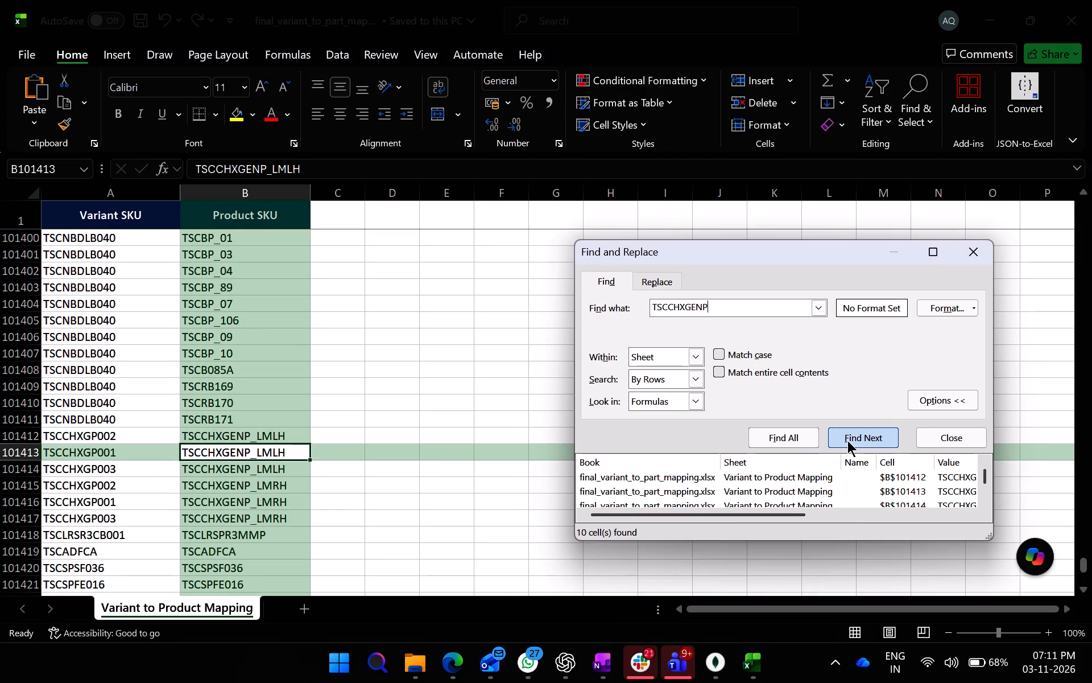
{"action": "triple_click", "coordinate": [847, 441]}
{"action": "triple_click", "coordinate": [847, 441]}
{"action": "left_click", "coordinate": [847, 441]}
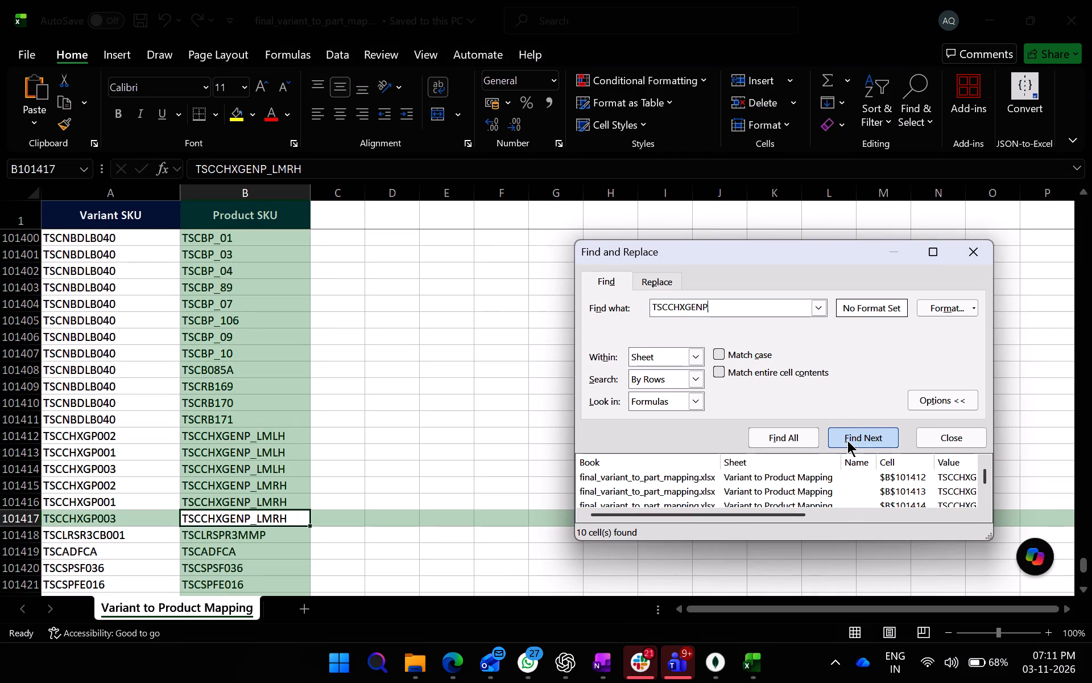
{"action": "left_click", "coordinate": [847, 441]}
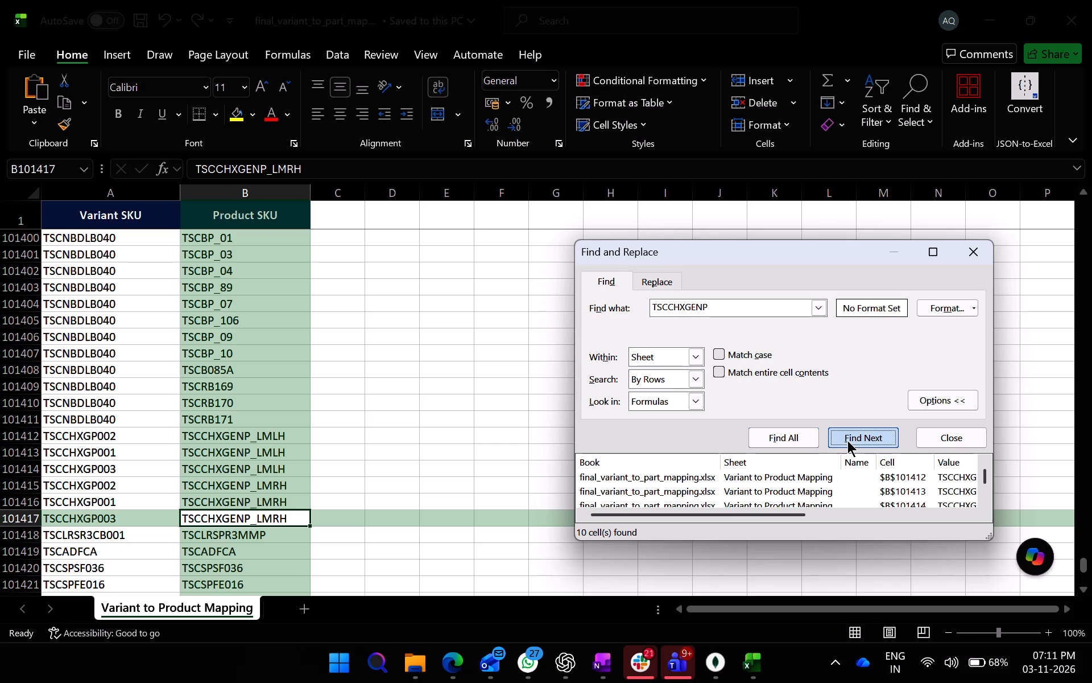
{"action": "left_click", "coordinate": [1054, 443]}
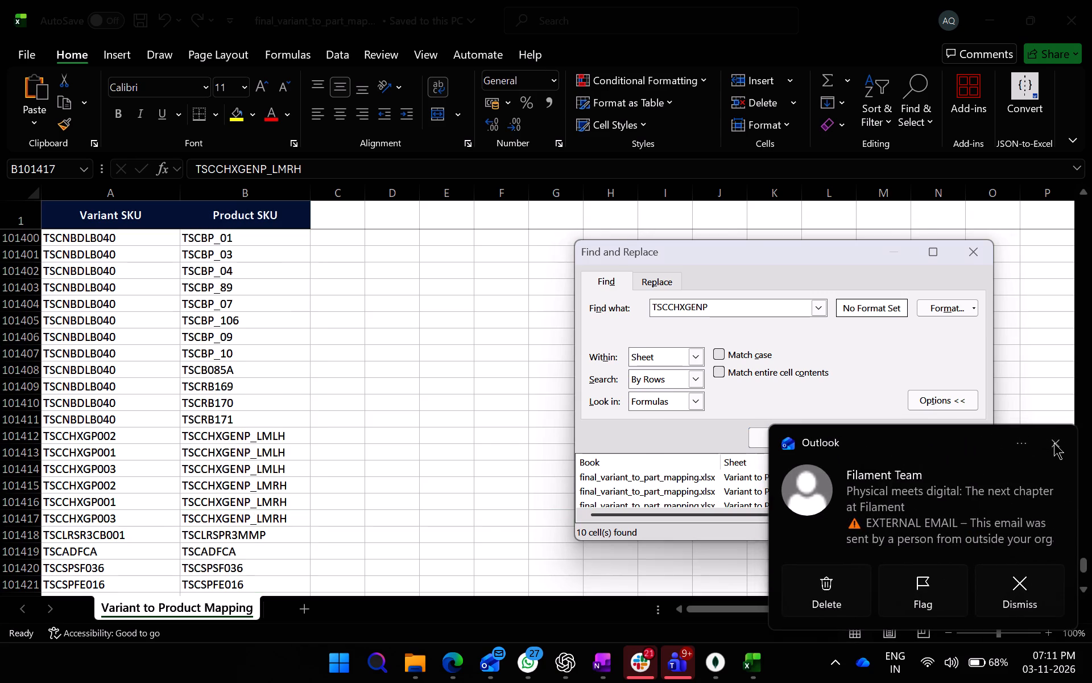
{"action": "left_click", "coordinate": [848, 441]}
{"action": "left_click", "coordinate": [848, 441]}
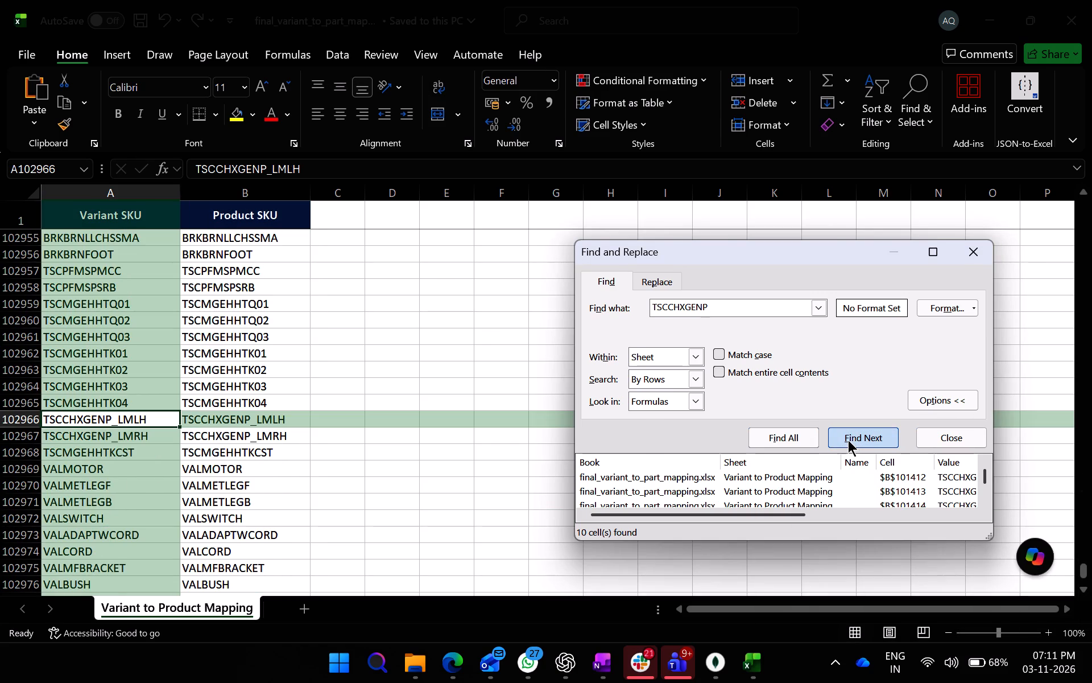
{"action": "left_click", "coordinate": [848, 440]}
{"action": "left_click", "coordinate": [848, 440]}
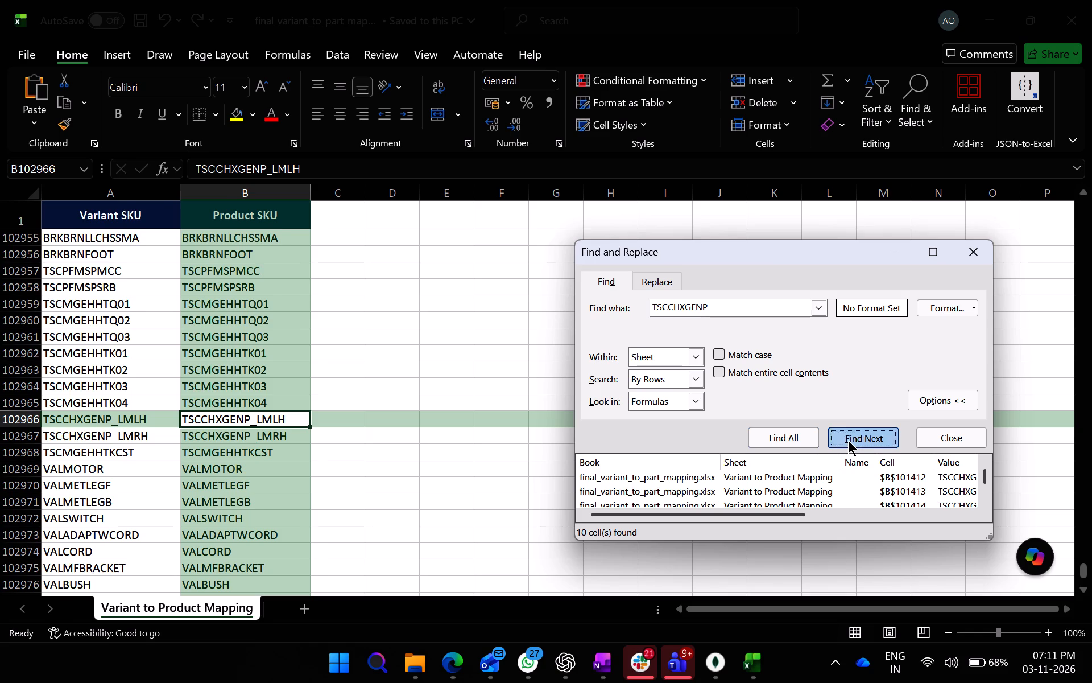
Cycle through the TSCCHXGENP matches again to review their variant and product SKUs, and close the search dialog.
{"action": "left_click", "coordinate": [848, 440]}
{"action": "left_click", "coordinate": [848, 440]}
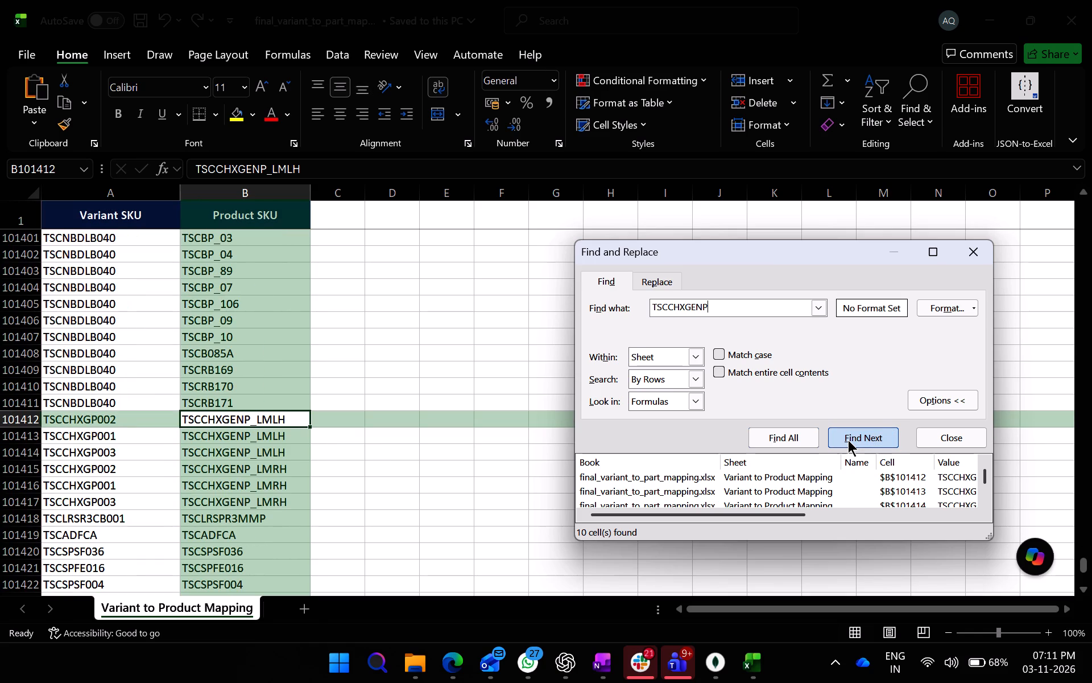
{"action": "triple_click", "coordinate": [848, 440]}
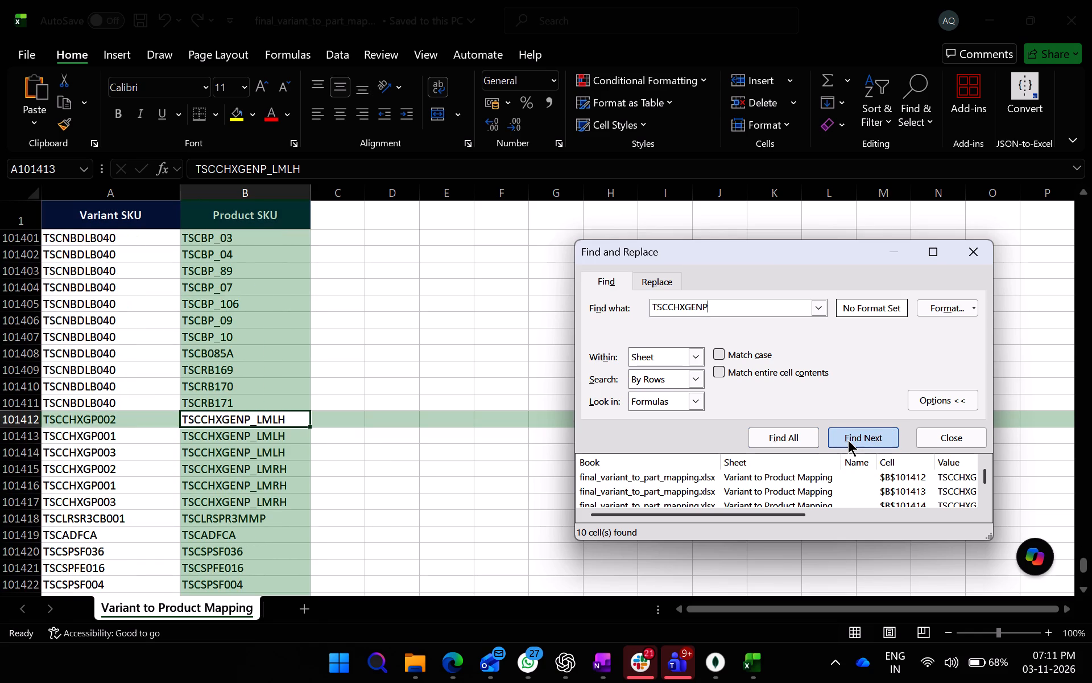
{"action": "triple_click", "coordinate": [848, 440]}
{"action": "double_click", "coordinate": [848, 440]}
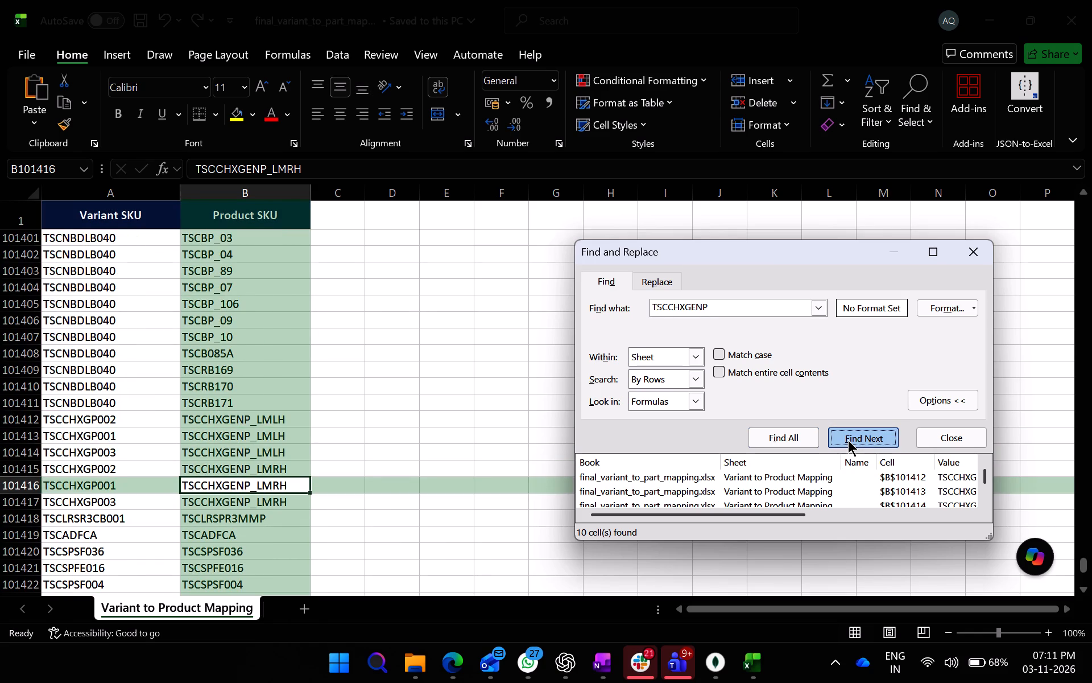
{"action": "left_click", "coordinate": [848, 440]}
{"action": "left_click", "coordinate": [848, 440]}
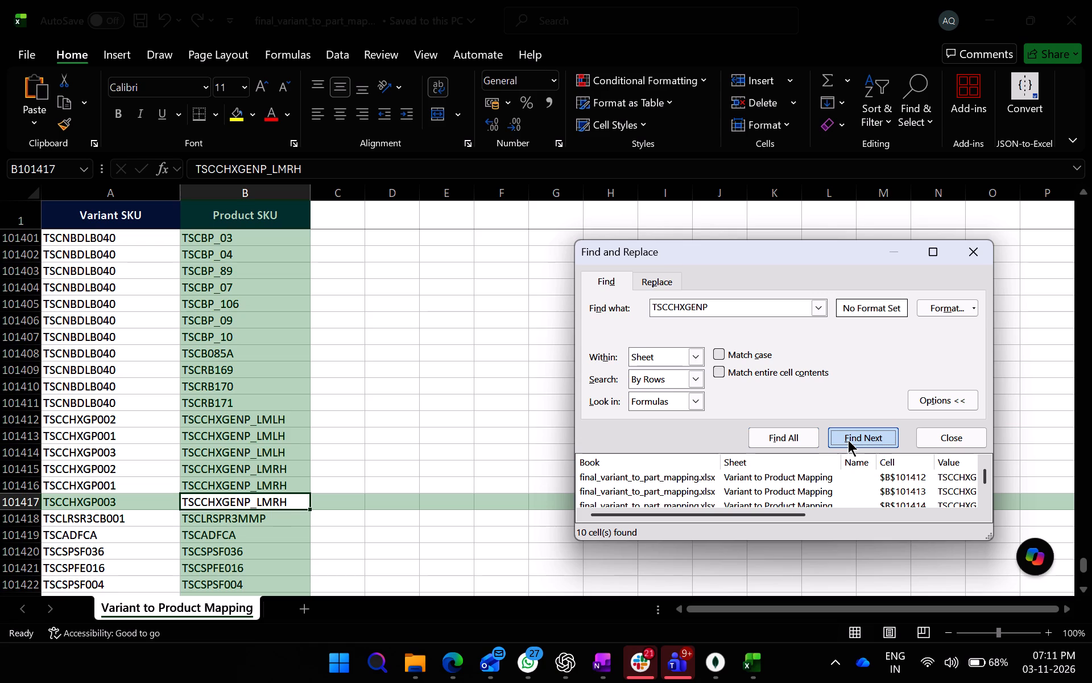
{"action": "left_click", "coordinate": [848, 440]}
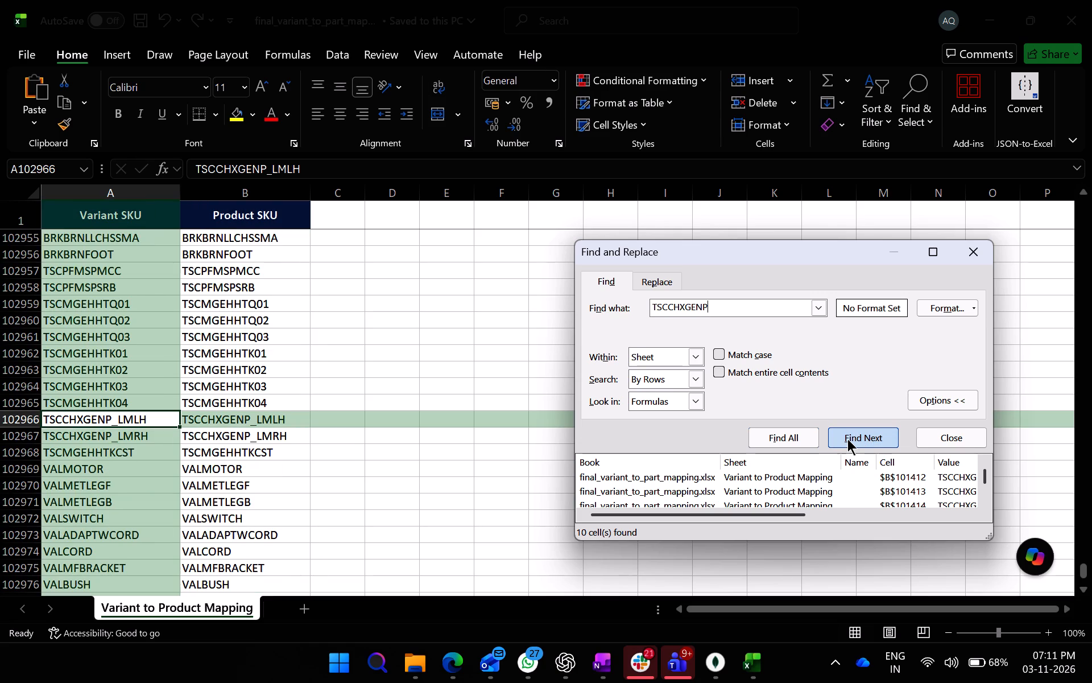
{"action": "left_click", "coordinate": [966, 257]}
Switch to ticket TSC-6091 in Edge and start an internal note, replacing the default signature with a mention of Roshan.
{"action": "key", "text": "alt+Tab"}
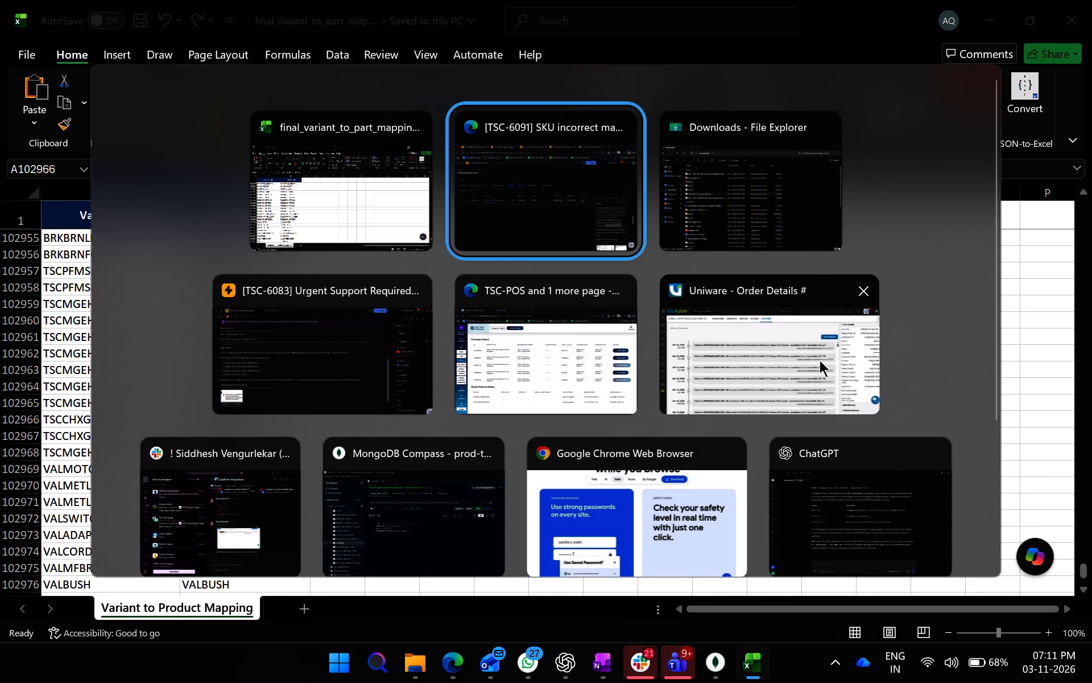
{"action": "left_click", "coordinate": [976, 530]}
{"action": "scroll", "coordinate": [971, 528], "scroll_direction": "down", "scroll_amount": 13}
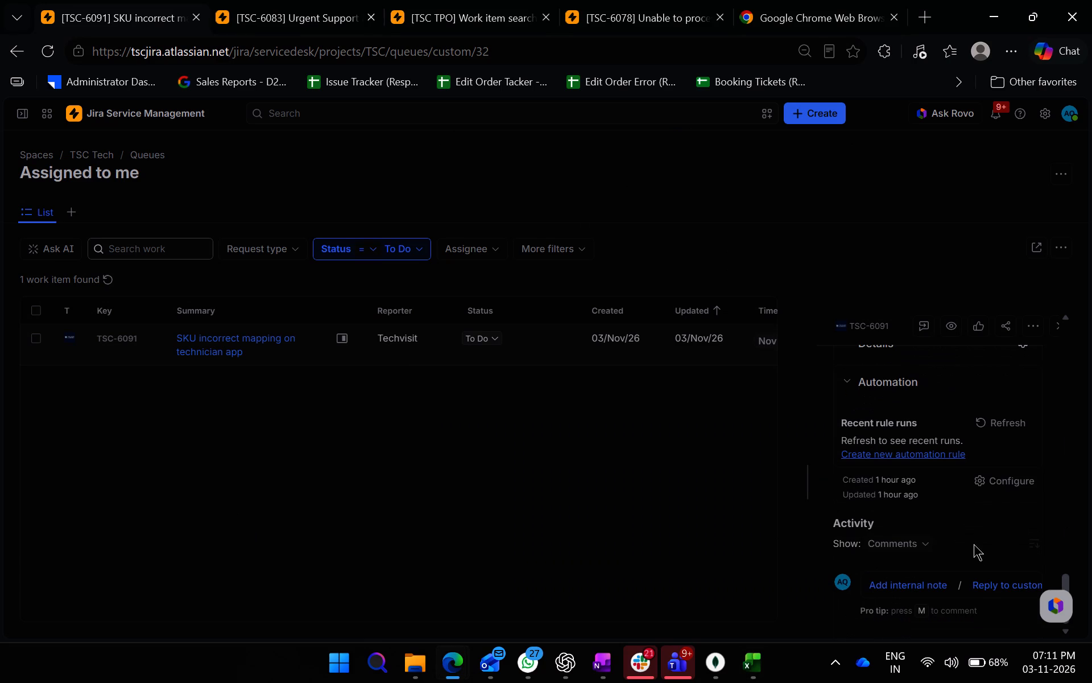
{"action": "scroll", "coordinate": [979, 559], "scroll_direction": "down", "scroll_amount": 2}
{"action": "left_click", "coordinate": [922, 586]}
{"action": "scroll", "coordinate": [949, 553], "scroll_direction": "down", "scroll_amount": 1}
{"action": "key", "text": "ctrl+a"}
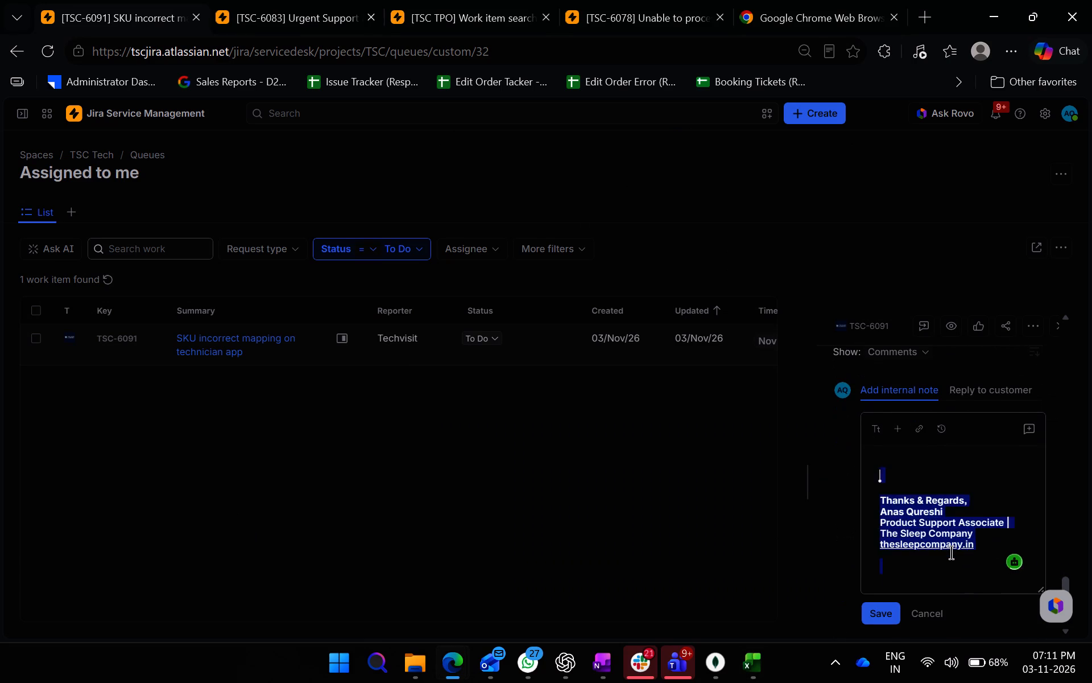
{"action": "key", "text": "BackSpace"}
{"action": "type", "text": "@roshan"}
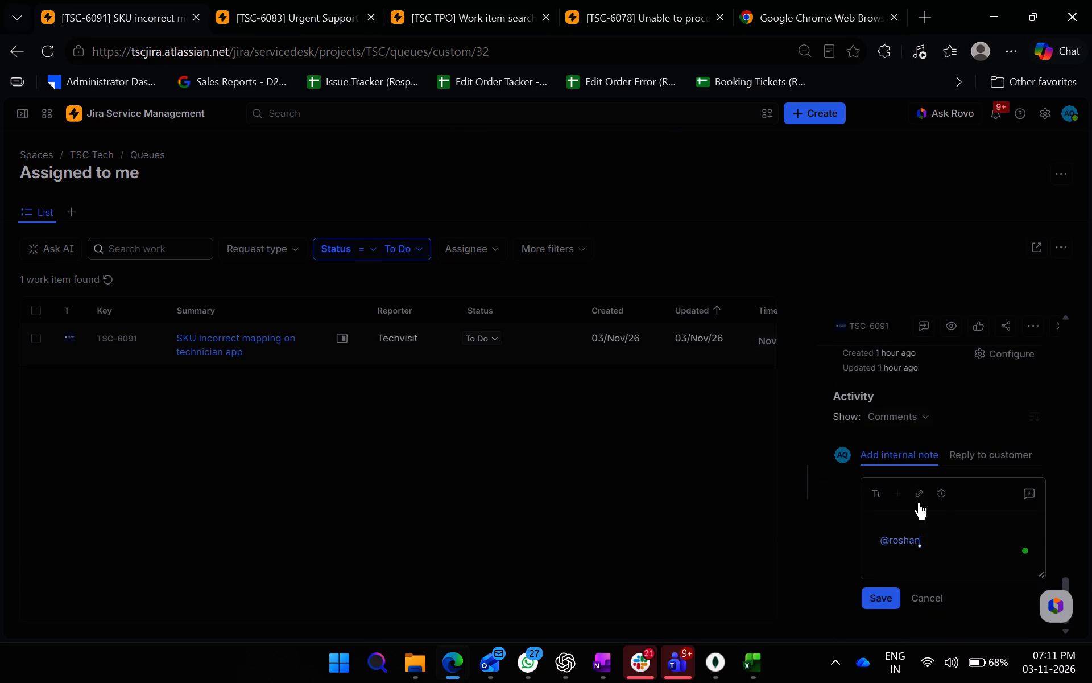
{"action": "left_click", "coordinate": [837, 477]}
Write "unable to find the SKUs in the shared sheet. Kindly check the mapping for the same." after the mention and save the internal note.
{"action": "type", "text": "unbale"}
{"action": "key", "text": "BackSpace"}
{"action": "key", "text": "BackSpace"}
{"action": "key", "text": "BackSpace"}
{"action": "key", "text": "BackSpace"}
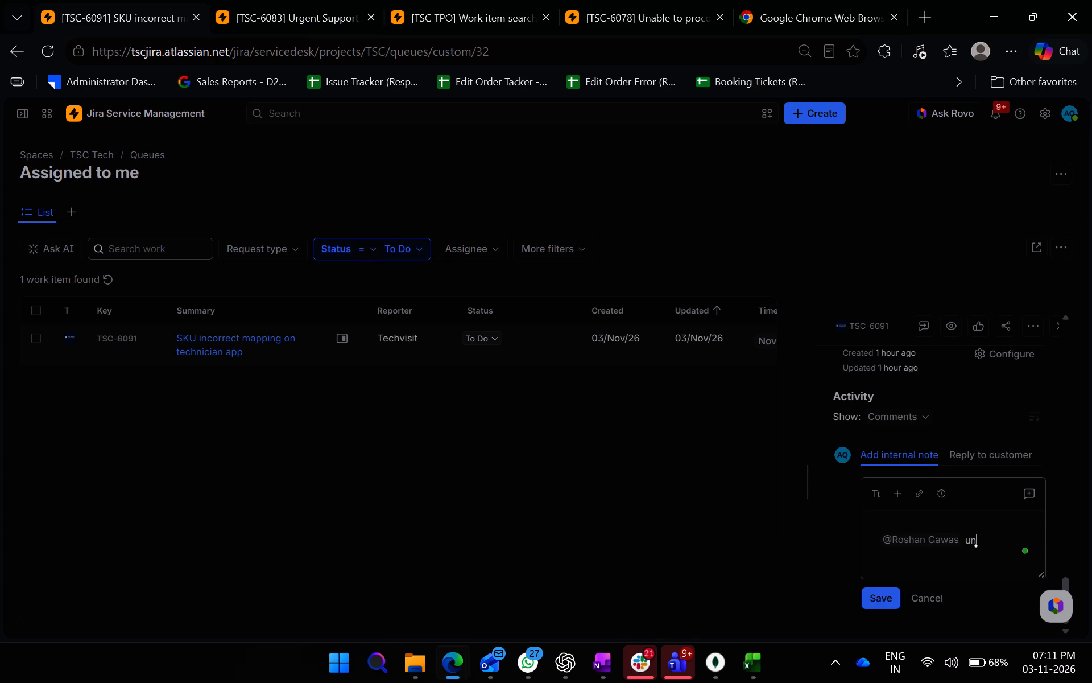
{"action": "type", "text": "able to find the"}
{"action": "key", "text": "space"}
{"action": "type", "text": "SKUs in"}
{"action": "key", "text": "space"}
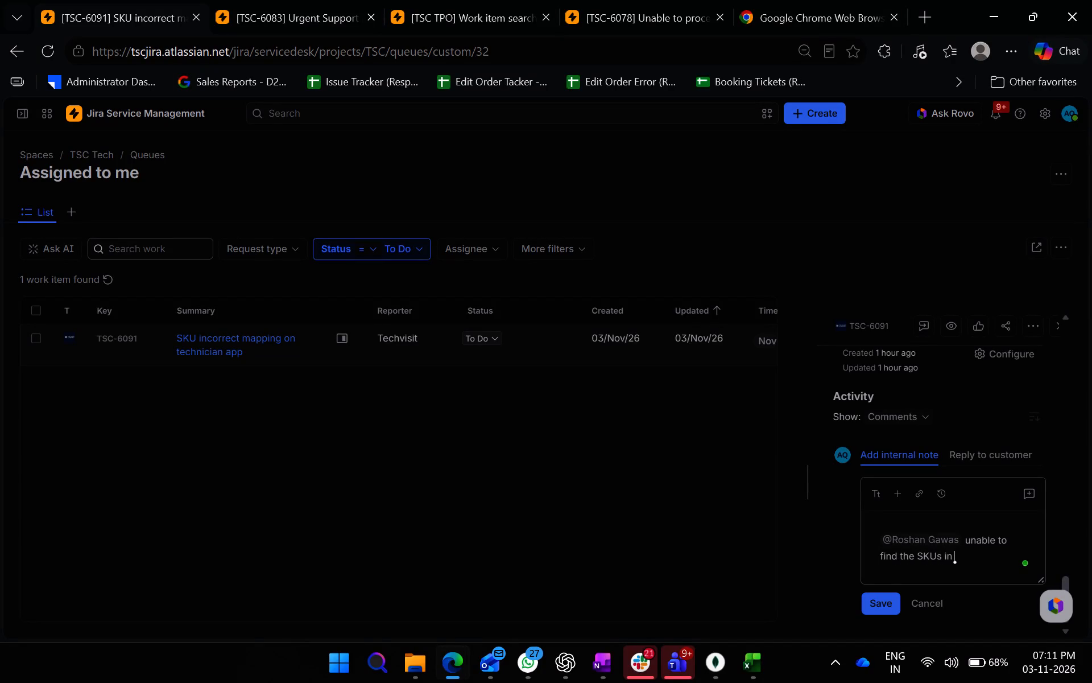
{"action": "type", "text": "the s"}
{"action": "key", "text": "a"}
{"action": "key", "text": "BackSpace"}
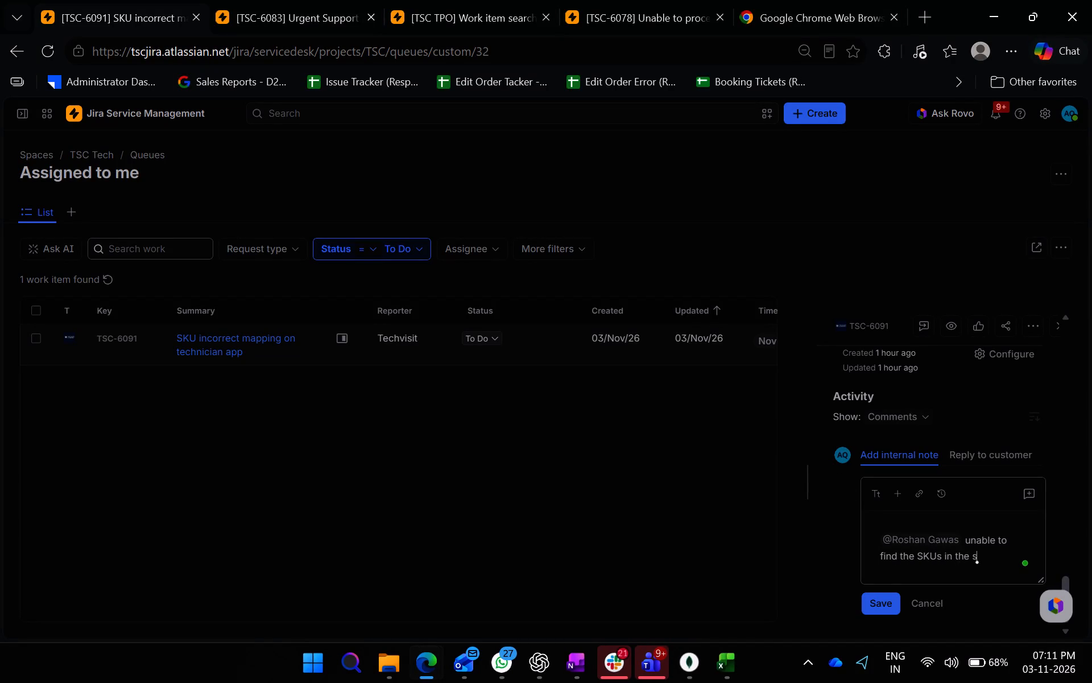
{"action": "type", "text": "hared sheet. Kindly check the map"}
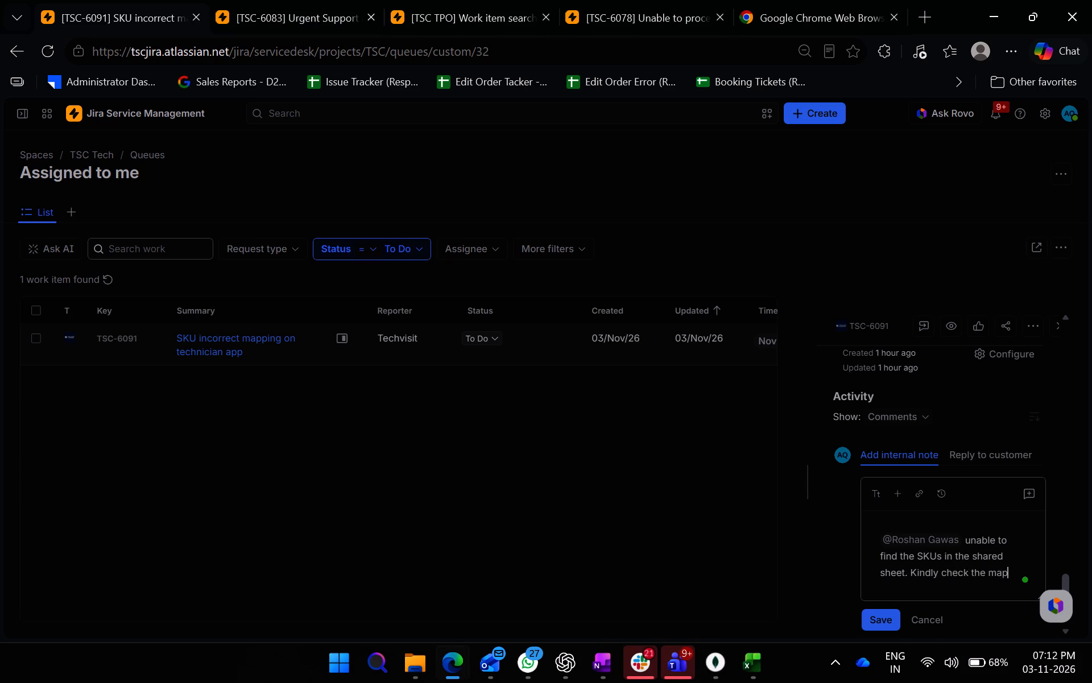
{"action": "type", "text": "ping for the same."}
{"action": "scroll", "coordinate": [915, 561], "scroll_direction": "down", "scroll_amount": 1}
{"action": "left_click", "coordinate": [889, 606]}
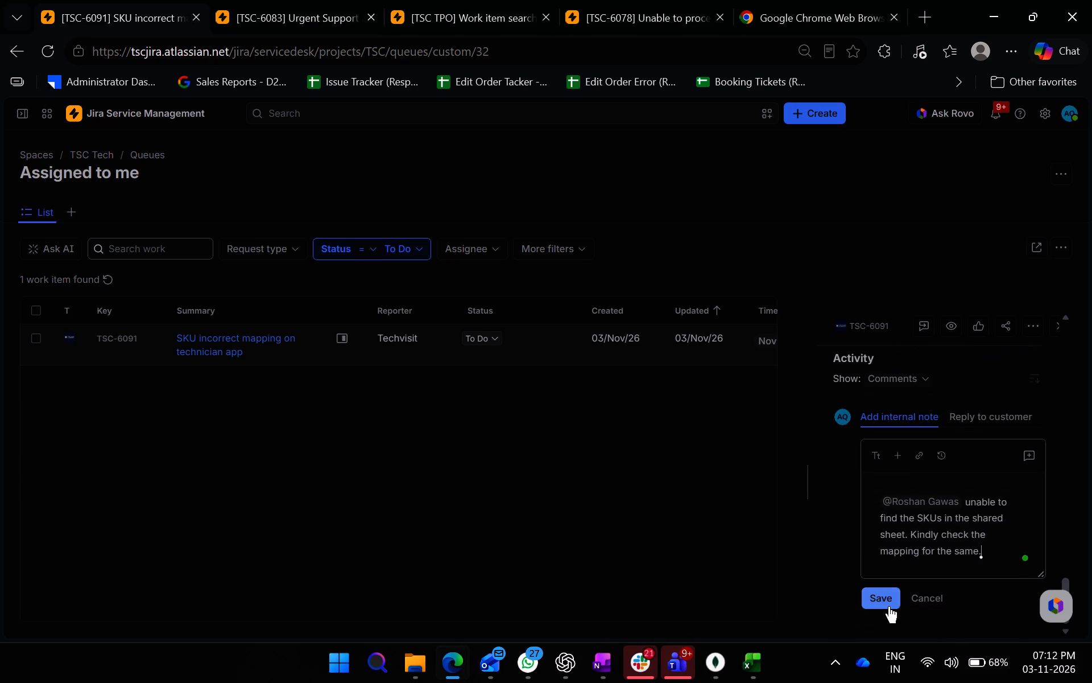
Reply to the customer on TSC-6091 with "We are checking" above the signature and save it.
{"action": "left_click", "coordinate": [1004, 439]}
{"action": "type", "text": "We are checking"}
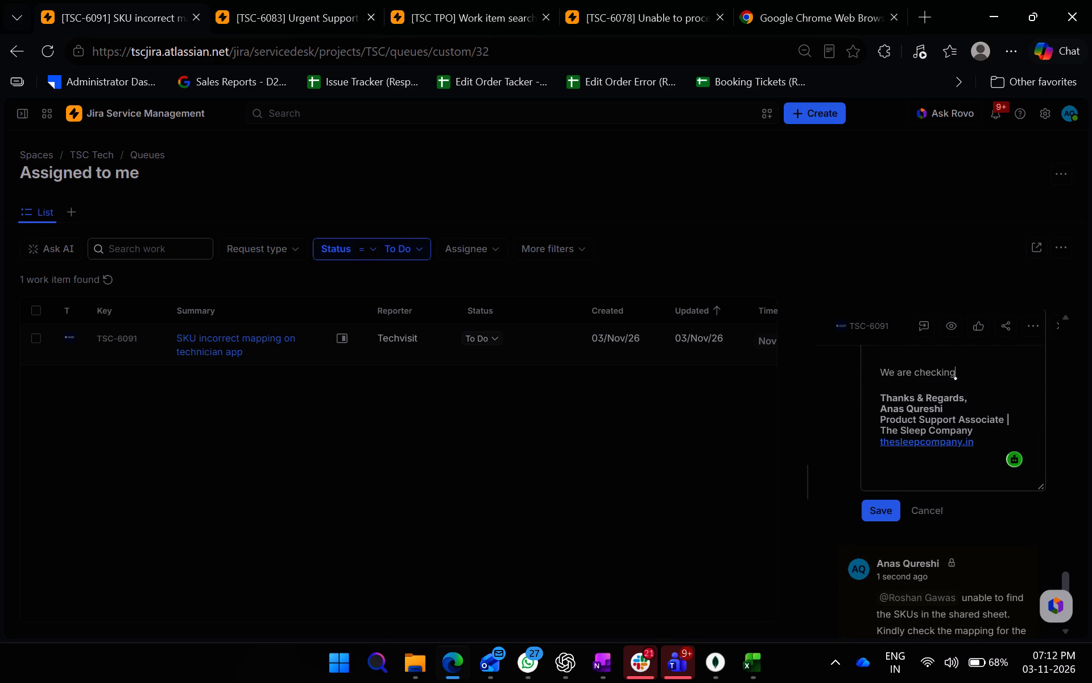
{"action": "left_click", "coordinate": [888, 509]}
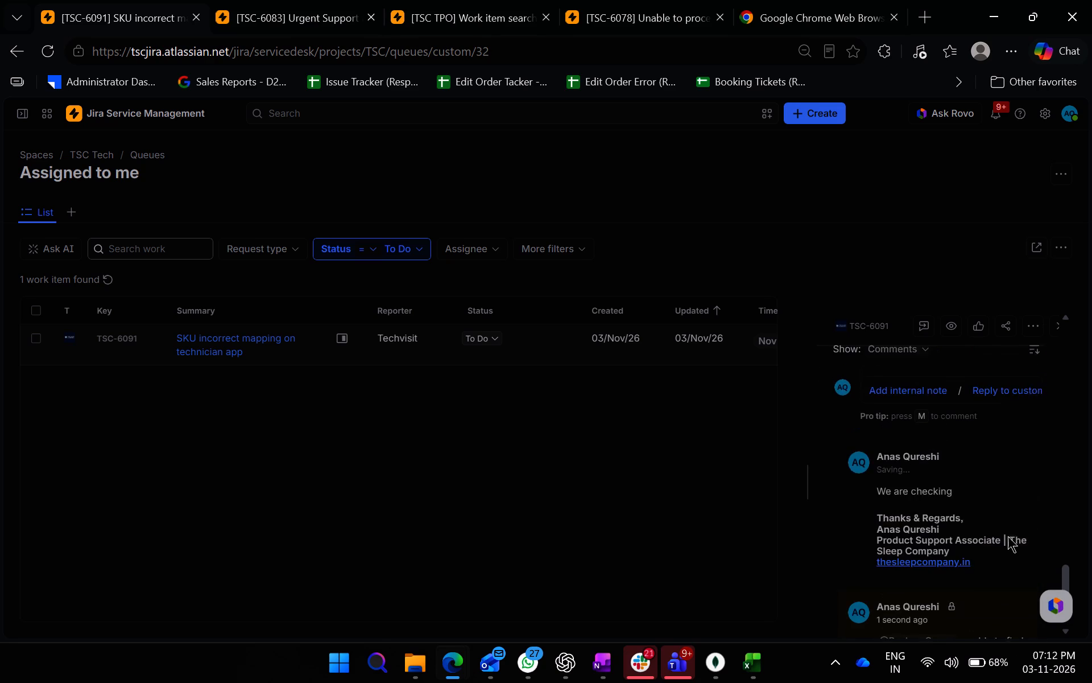
Change the assignee of TSC-6091 to Roshan in the ticket details.
{"action": "scroll", "coordinate": [1008, 536], "scroll_direction": "up", "scroll_amount": 17}
{"action": "scroll", "coordinate": [977, 560], "scroll_direction": "up", "scroll_amount": 15}
{"action": "scroll", "coordinate": [976, 561], "scroll_direction": "down", "scroll_amount": 7}
{"action": "scroll", "coordinate": [976, 561], "scroll_direction": "up", "scroll_amount": 1}
{"action": "scroll", "coordinate": [976, 561], "scroll_direction": "down", "scroll_amount": 1}
{"action": "left_click", "coordinate": [954, 435]}
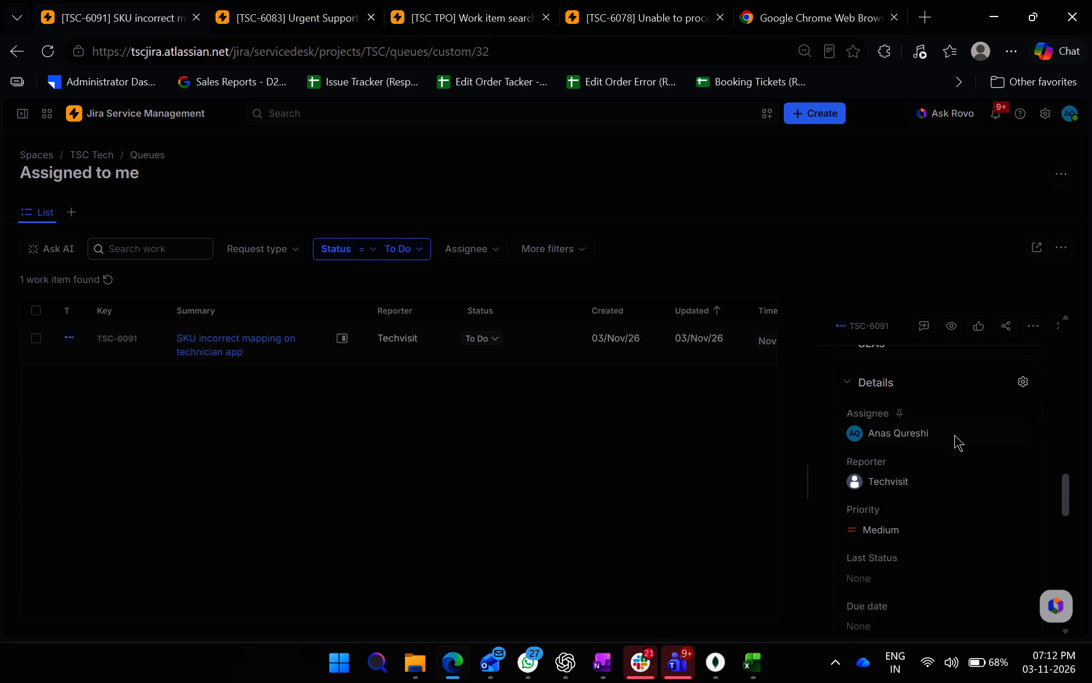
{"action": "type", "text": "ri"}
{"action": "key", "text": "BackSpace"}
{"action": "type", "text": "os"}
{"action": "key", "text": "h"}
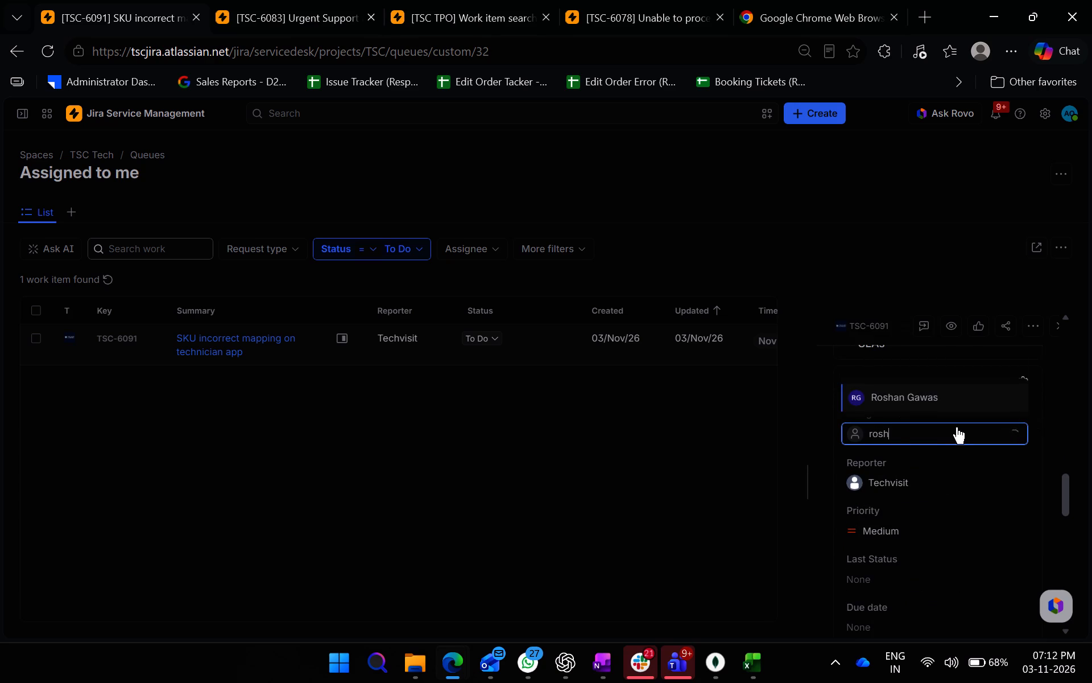
Finish assigning ticket TSC-6091 to Roshan in the ticket details.
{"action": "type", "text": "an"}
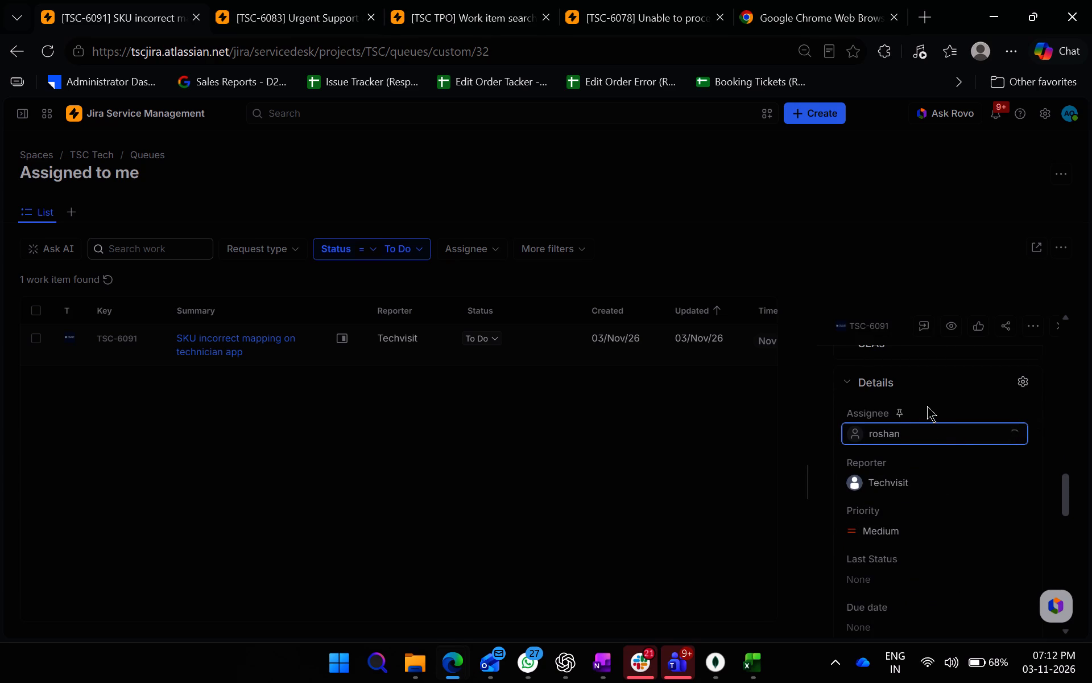
{"action": "left_click", "coordinate": [930, 369]}
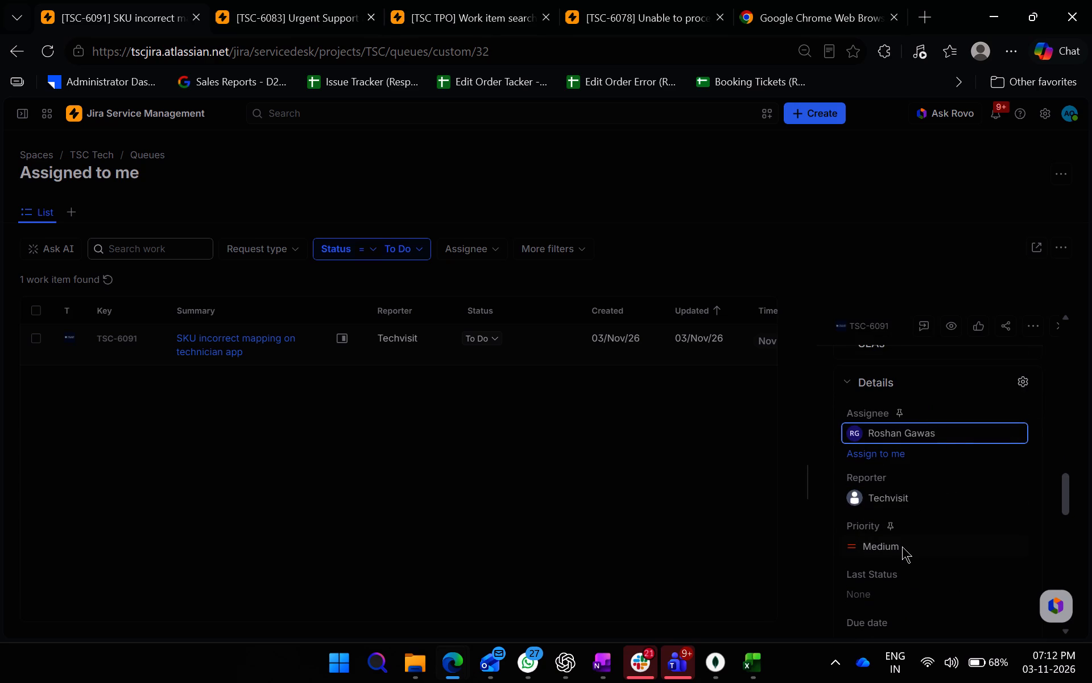
{"action": "left_click", "coordinate": [735, 491]}
Refresh the Assigned to me queue and remove To Do from its Status filter.
{"action": "left_click", "coordinate": [102, 273]}
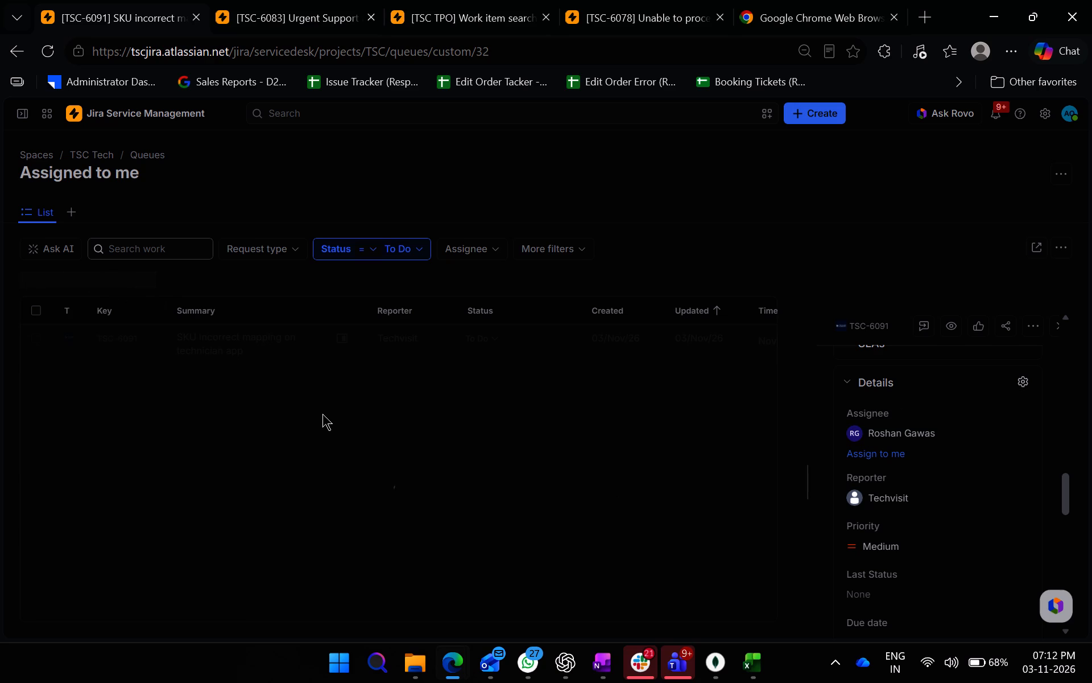
{"action": "left_click", "coordinate": [413, 253]}
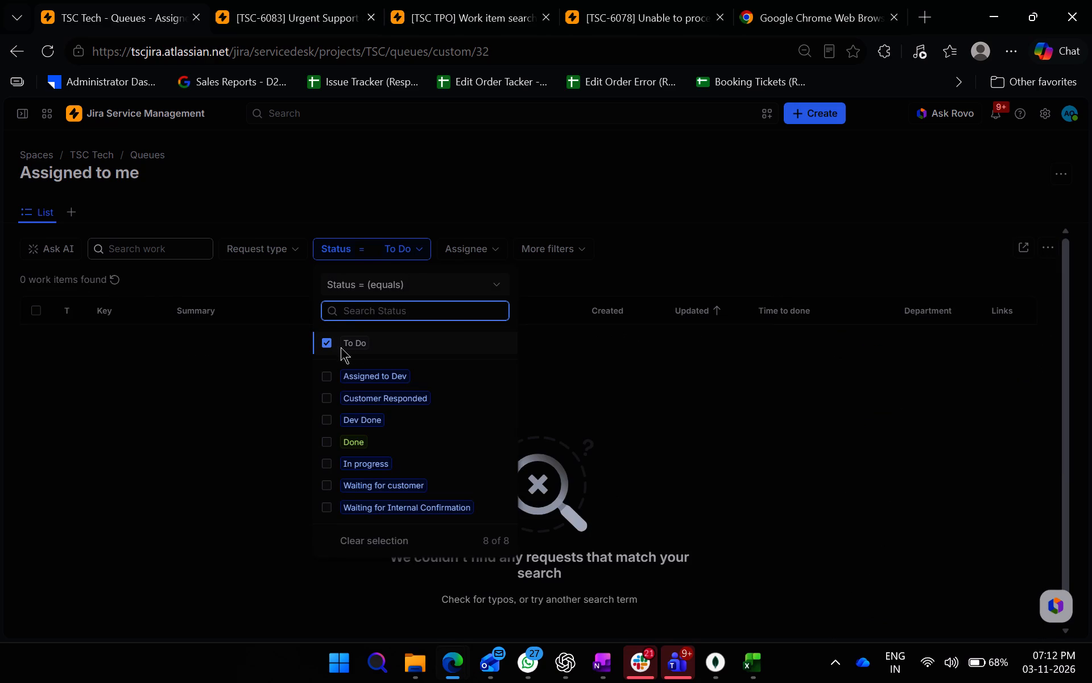
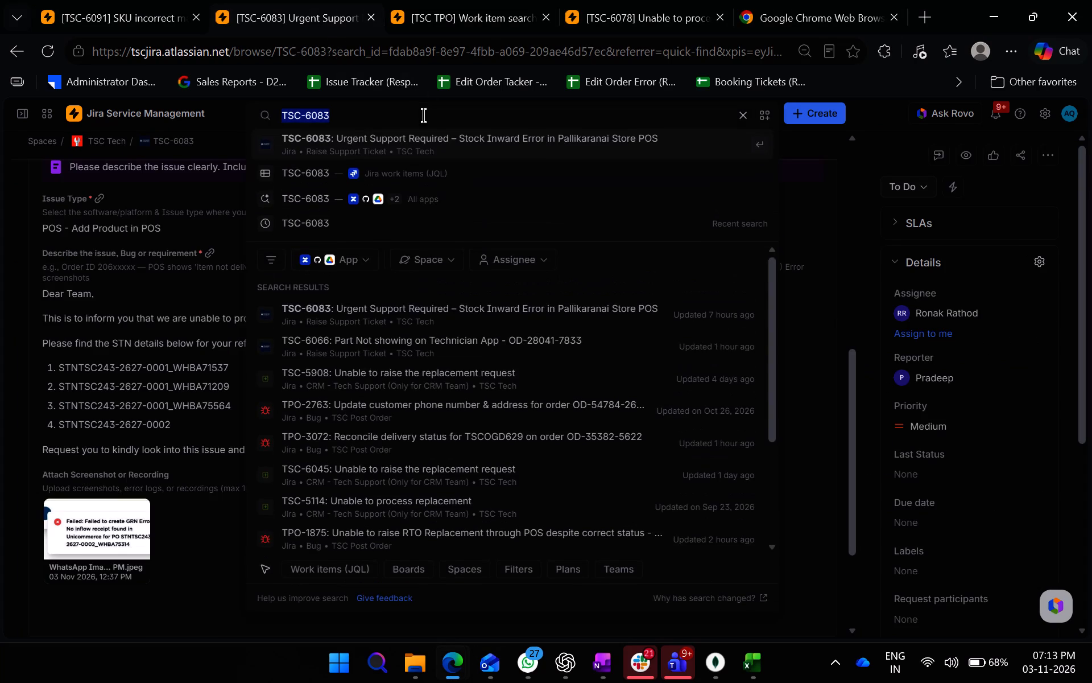
Search Jira for ticket TSC-6005, open it, and review the comments in its activity section.
{"action": "key", "text": "ctrl+v"}
{"action": "left_click", "coordinate": [428, 139]}
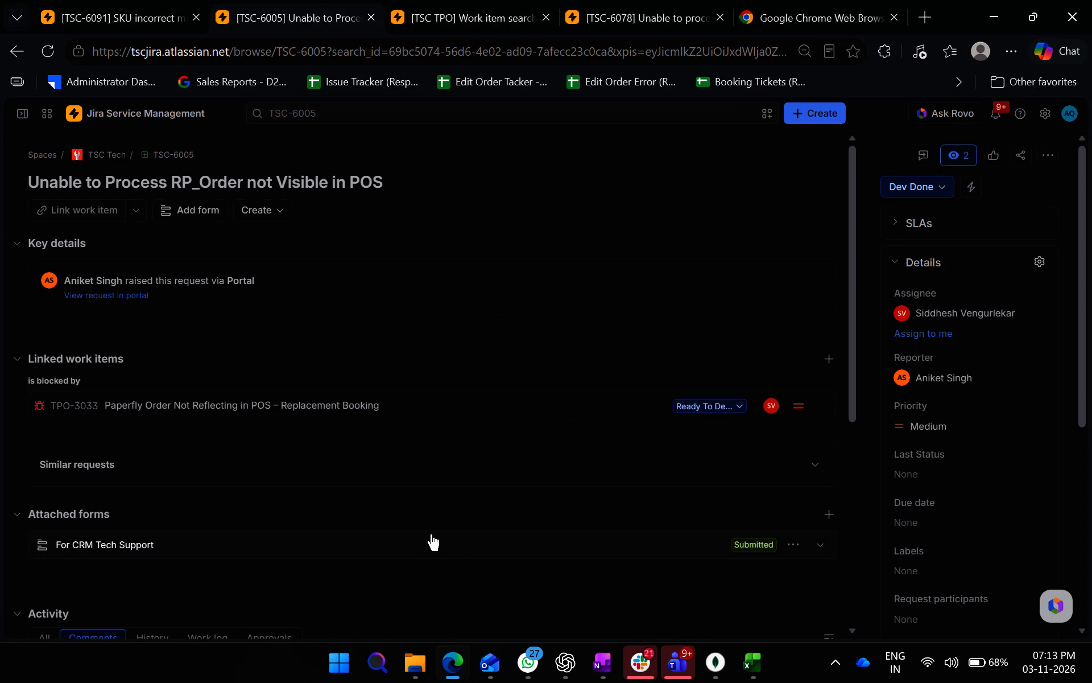
{"action": "scroll", "coordinate": [431, 533], "scroll_direction": "down", "scroll_amount": 4}
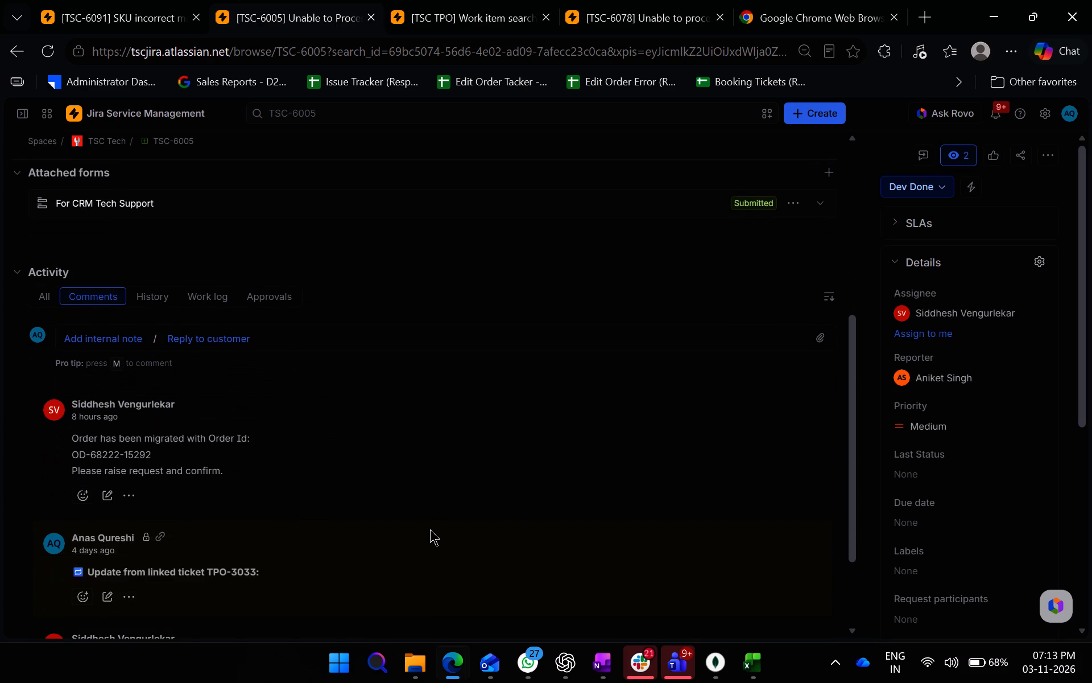
{"action": "scroll", "coordinate": [428, 526], "scroll_direction": "down", "scroll_amount": 1}
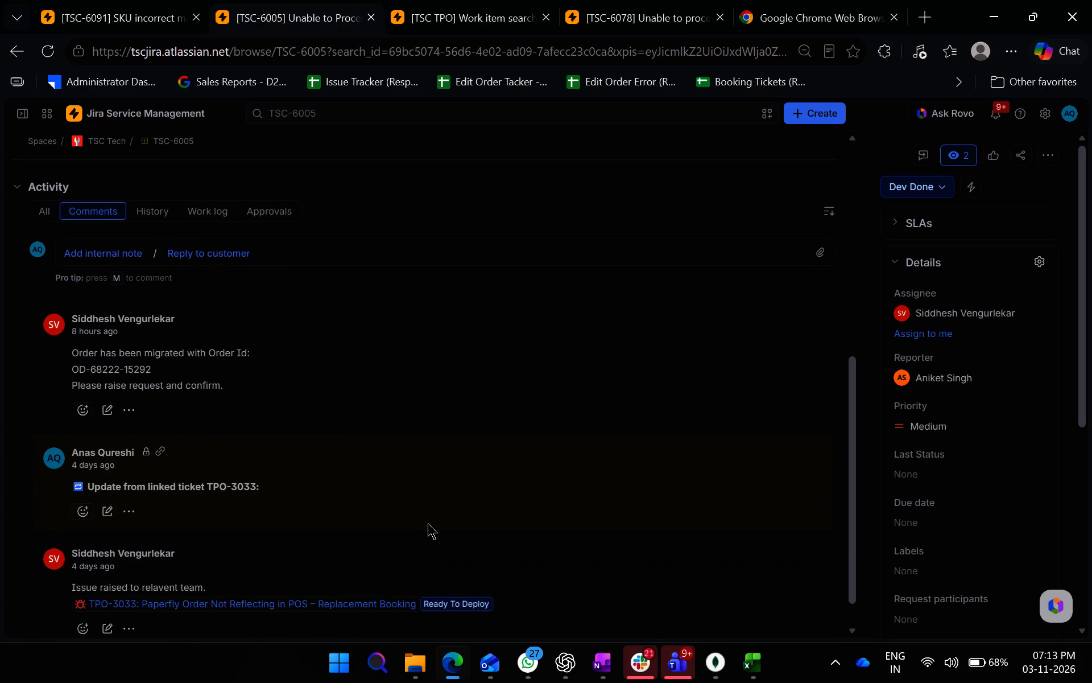
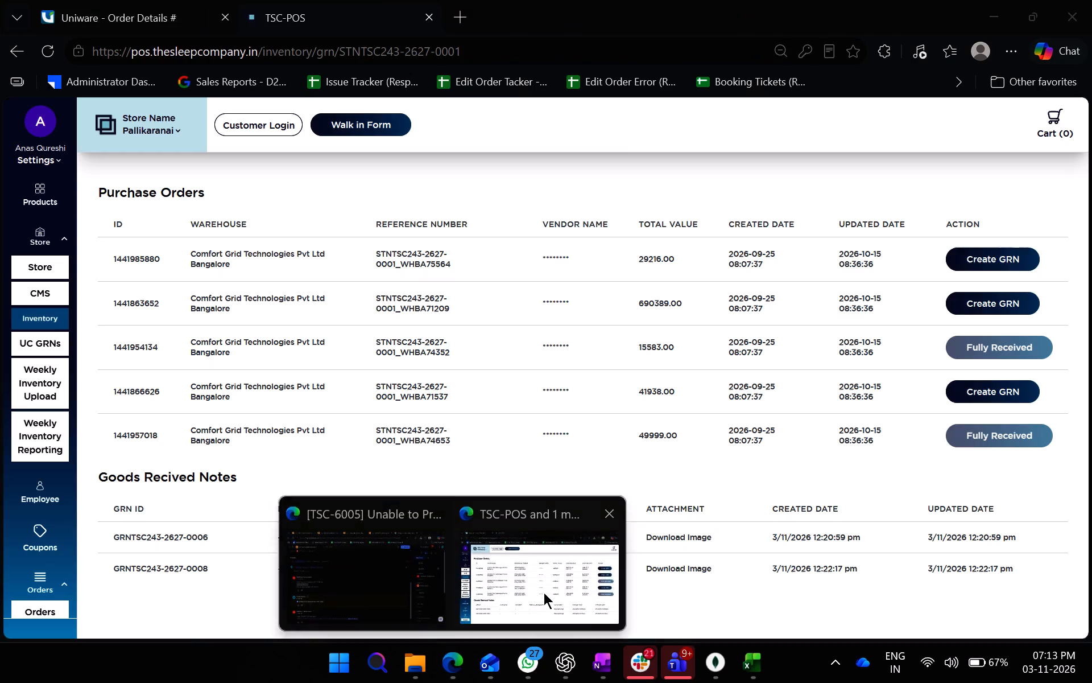
{"action": "left_click", "coordinate": [135, 3]}
{"action": "left_click", "coordinate": [773, 122]}
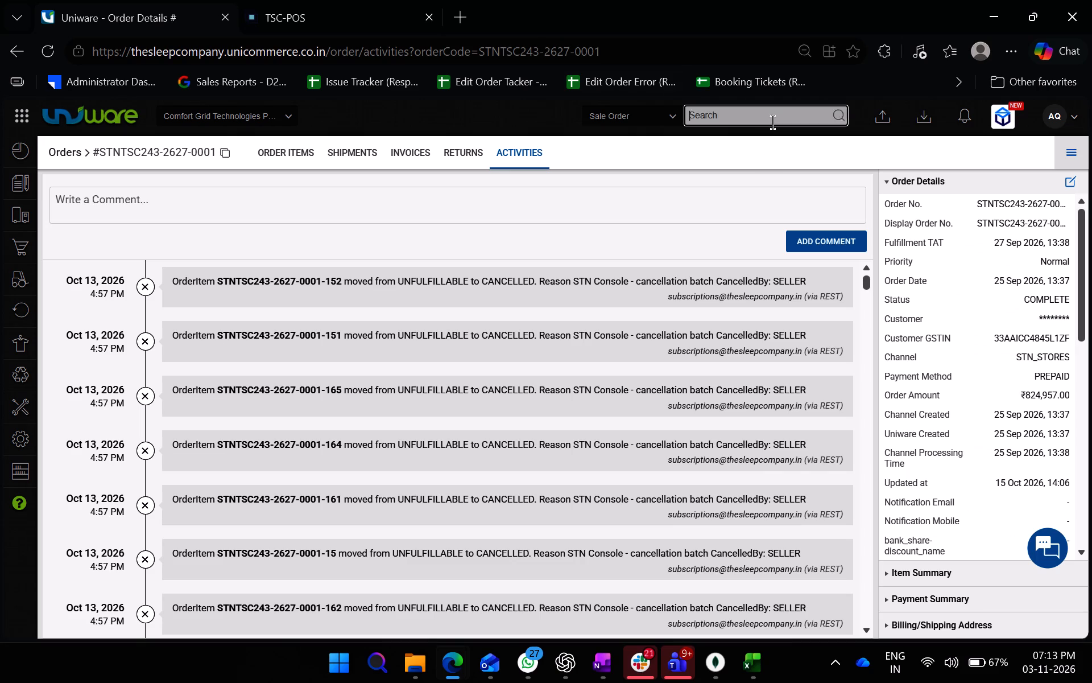
{"action": "key", "text": "ctrl+v"}
{"action": "key", "text": "Return"}
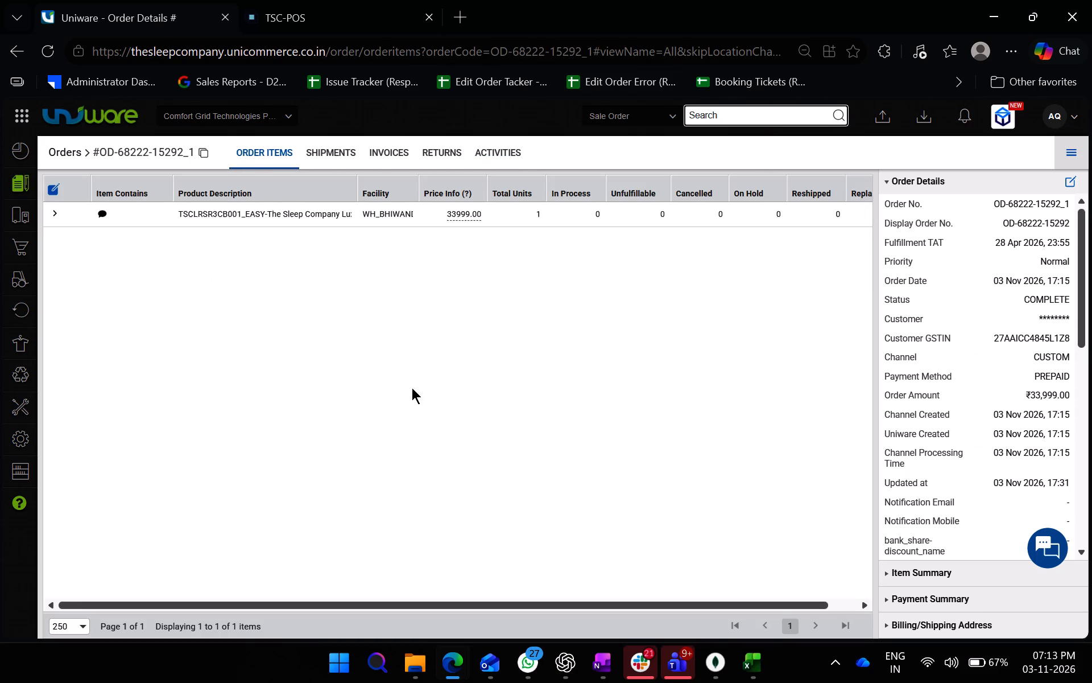
{"action": "left_click", "coordinate": [287, 221]}
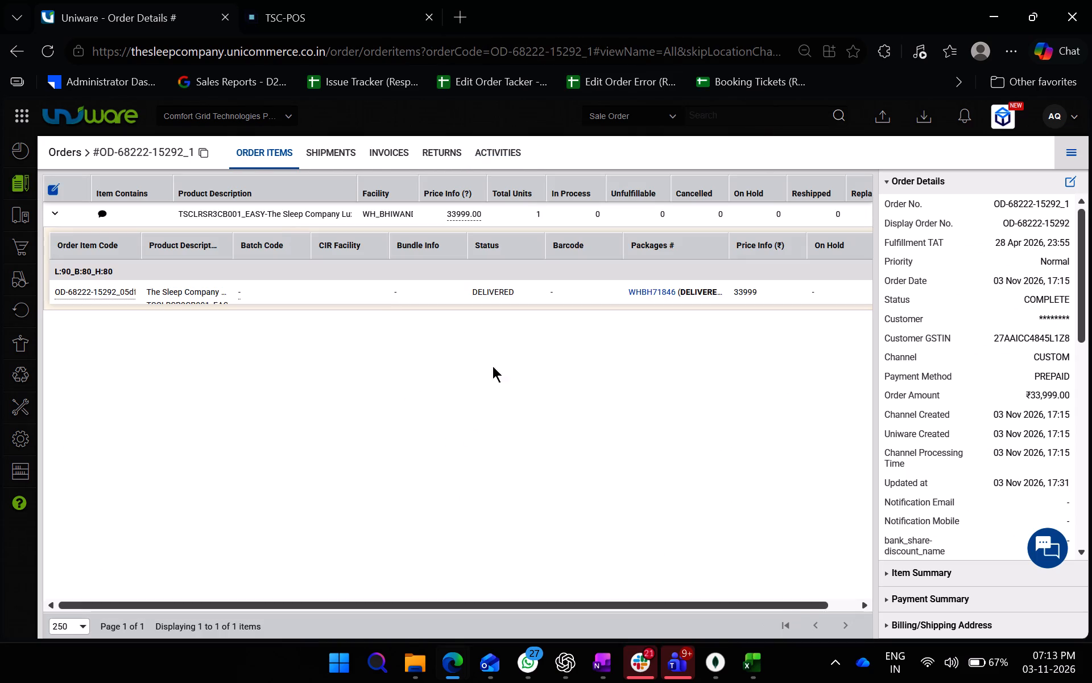
Return to ticket TSC-6005 in Jira and expand the attached For CRM Tech Support form.
{"action": "key", "text": "alt+Tab"}
{"action": "scroll", "coordinate": [577, 419], "scroll_direction": "up", "scroll_amount": 5}
{"action": "left_click", "coordinate": [802, 539]}
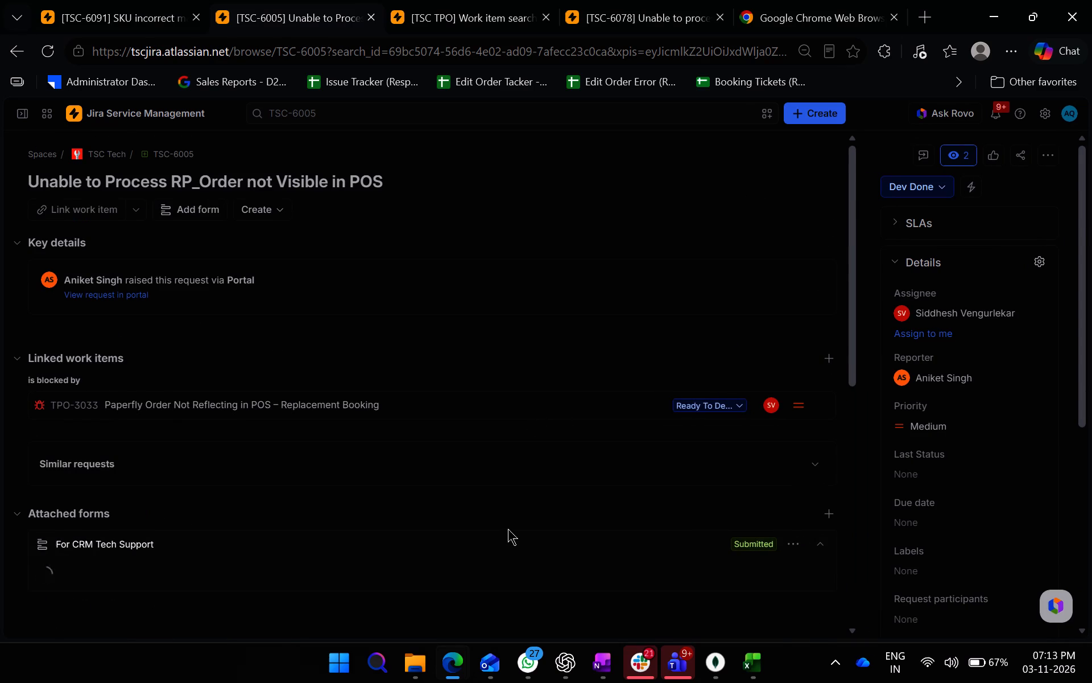
{"action": "scroll", "coordinate": [454, 519], "scroll_direction": "down", "scroll_amount": 3}
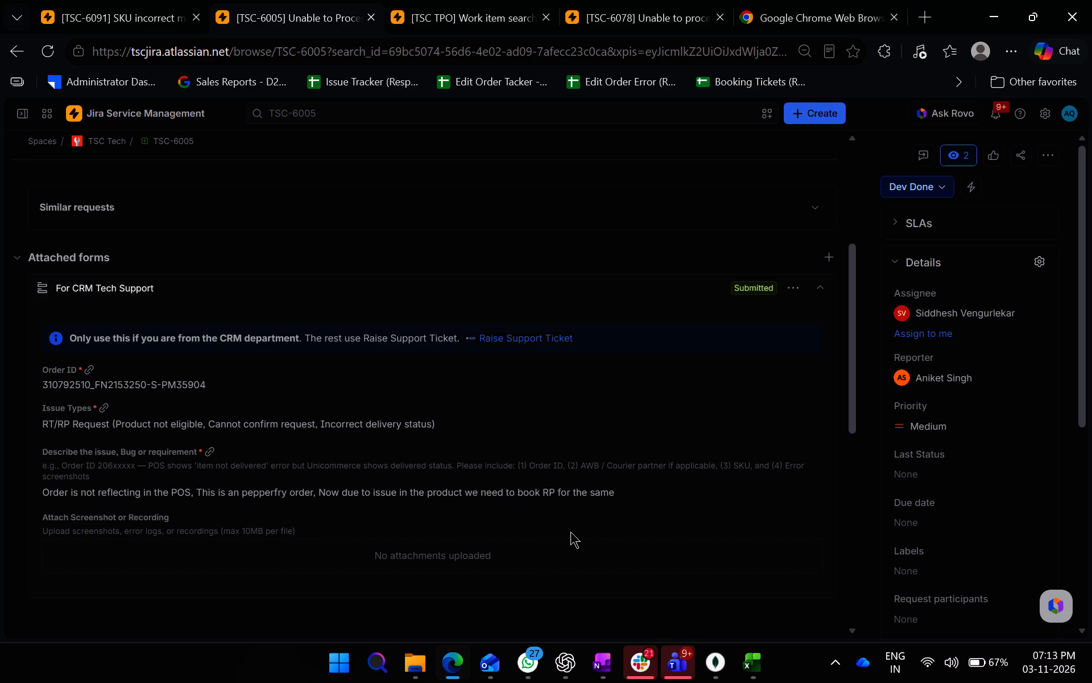
{"action": "left_click", "coordinate": [449, 664]}
{"action": "left_click", "coordinate": [522, 582]}
{"action": "left_click", "coordinate": [386, 0]}
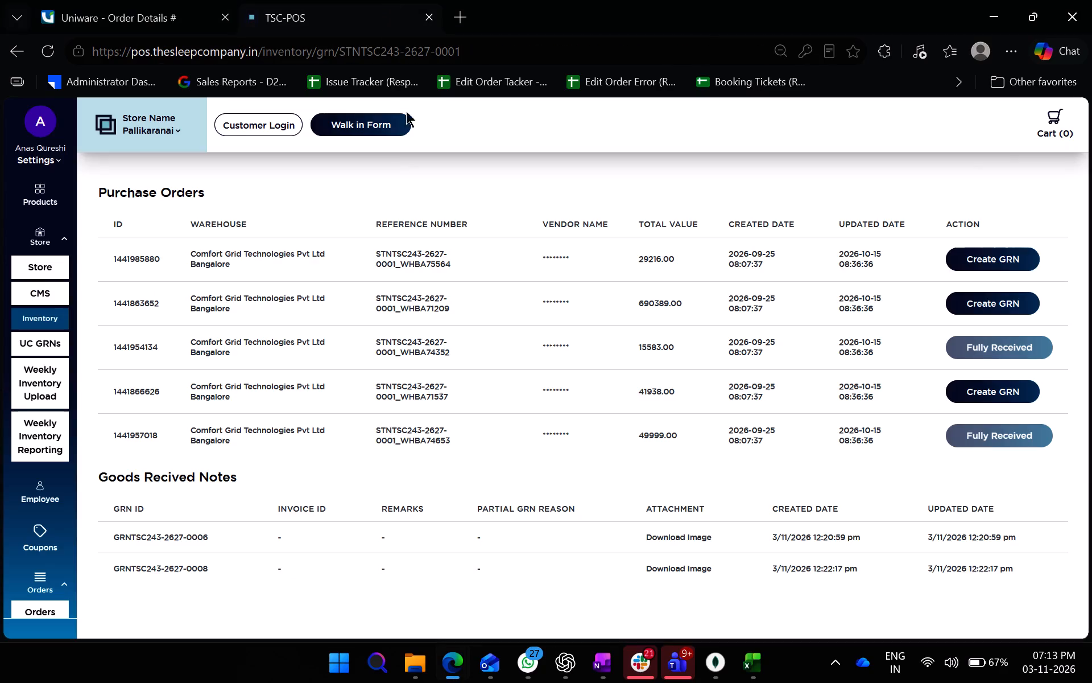
{"action": "scroll", "coordinate": [25, 474], "scroll_direction": "down", "scroll_amount": 2}
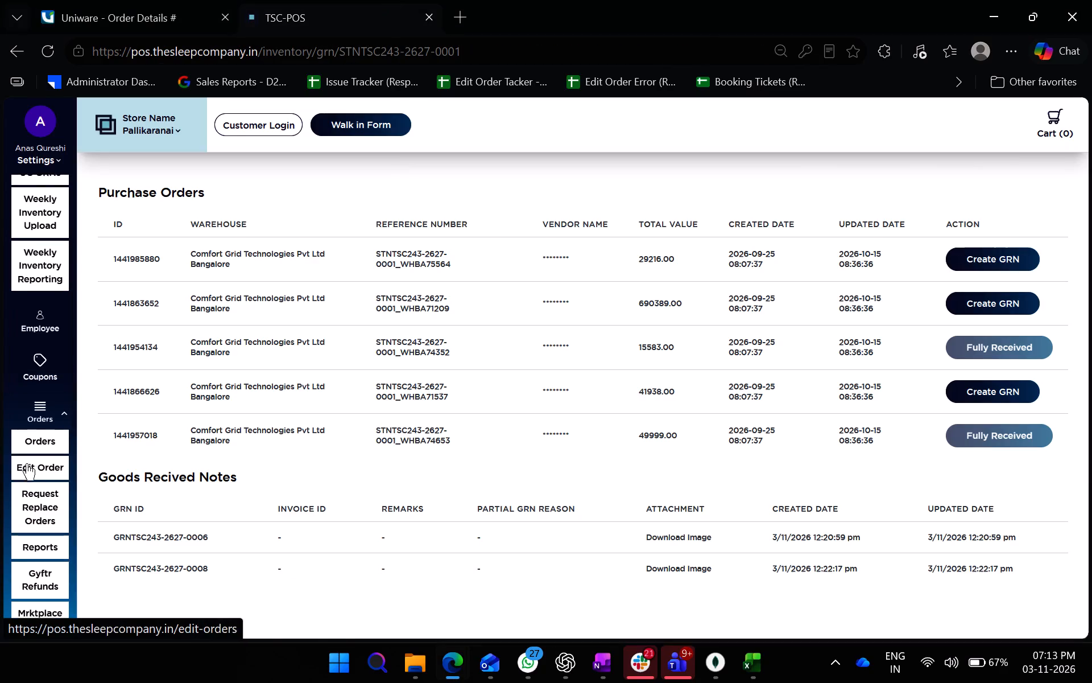
{"action": "left_click", "coordinate": [35, 493]}
{"action": "left_click", "coordinate": [301, 240]}
{"action": "key", "text": "ctrl+a"}
{"action": "key", "text": "ctrl+v"}
{"action": "left_click", "coordinate": [443, 227]}
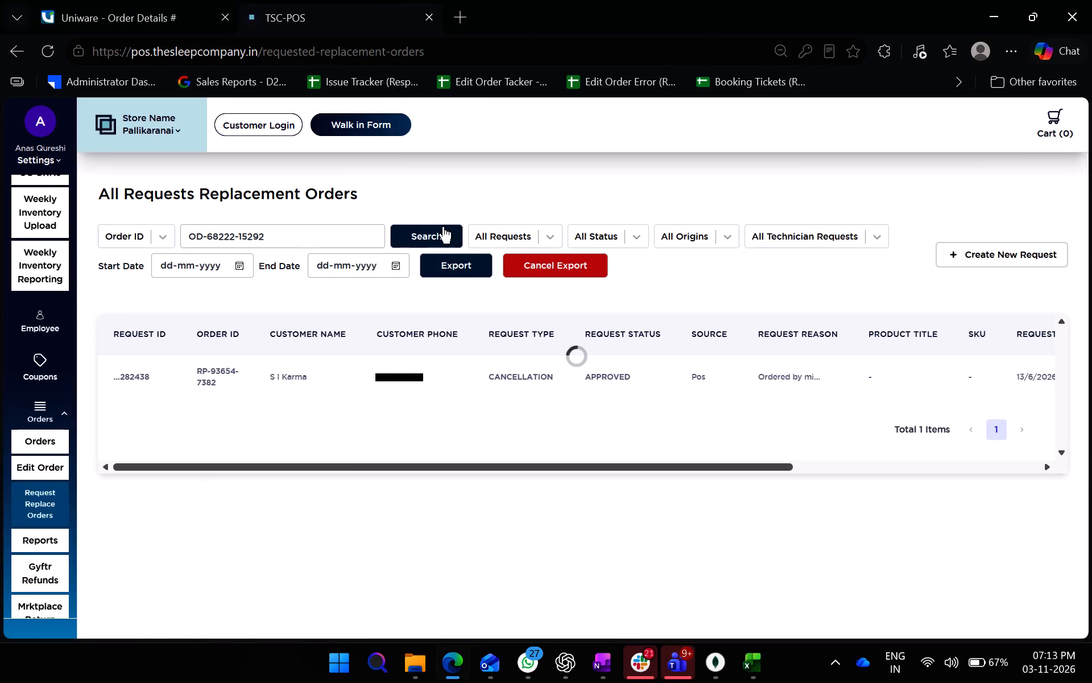
{"action": "left_click_drag", "start_coordinate": [460, 475], "coordinate": [512, 475]}
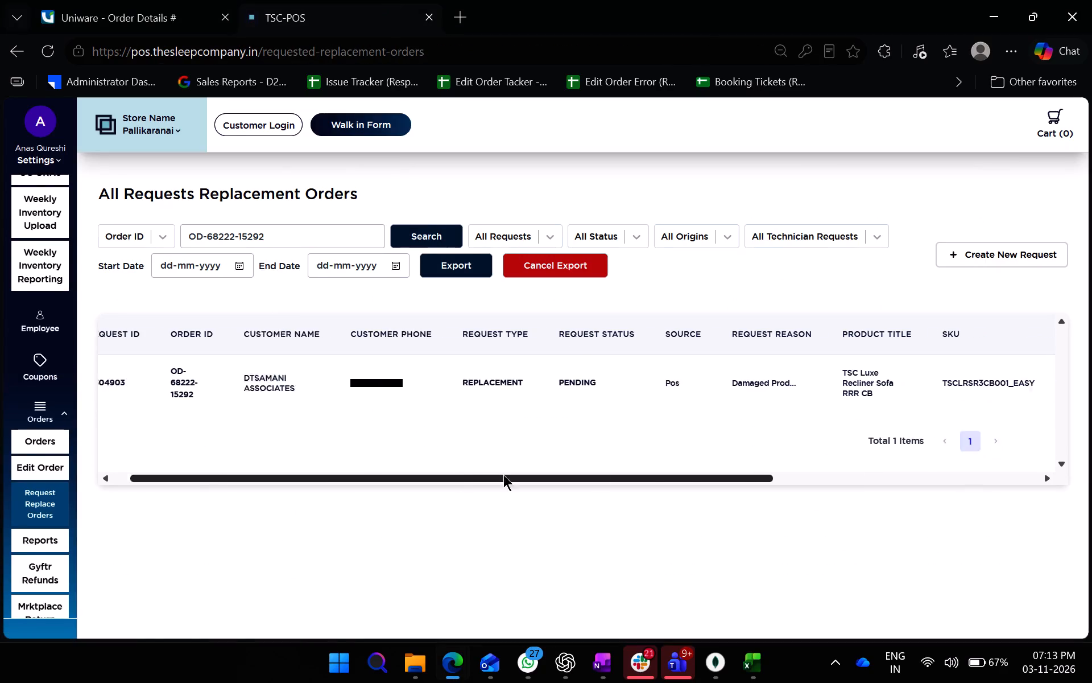
{"action": "left_click_drag", "start_coordinate": [512, 475], "coordinate": [266, 476]}
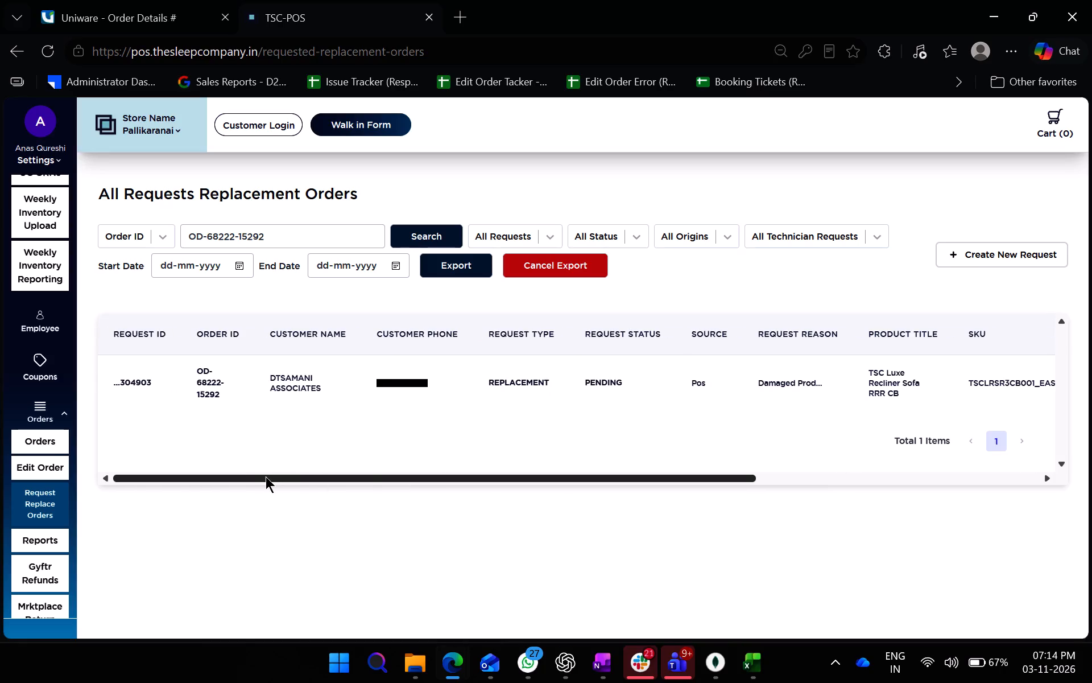
{"action": "left_click_drag", "start_coordinate": [266, 476], "coordinate": [259, 476]}
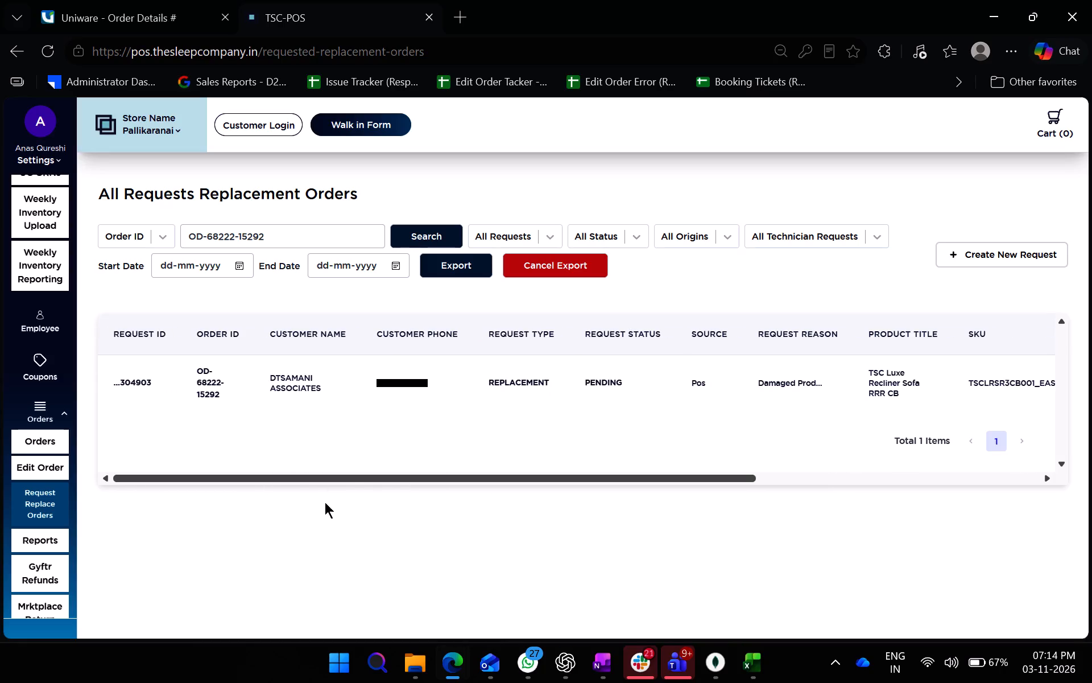
{"action": "left_click", "coordinate": [490, 681]}
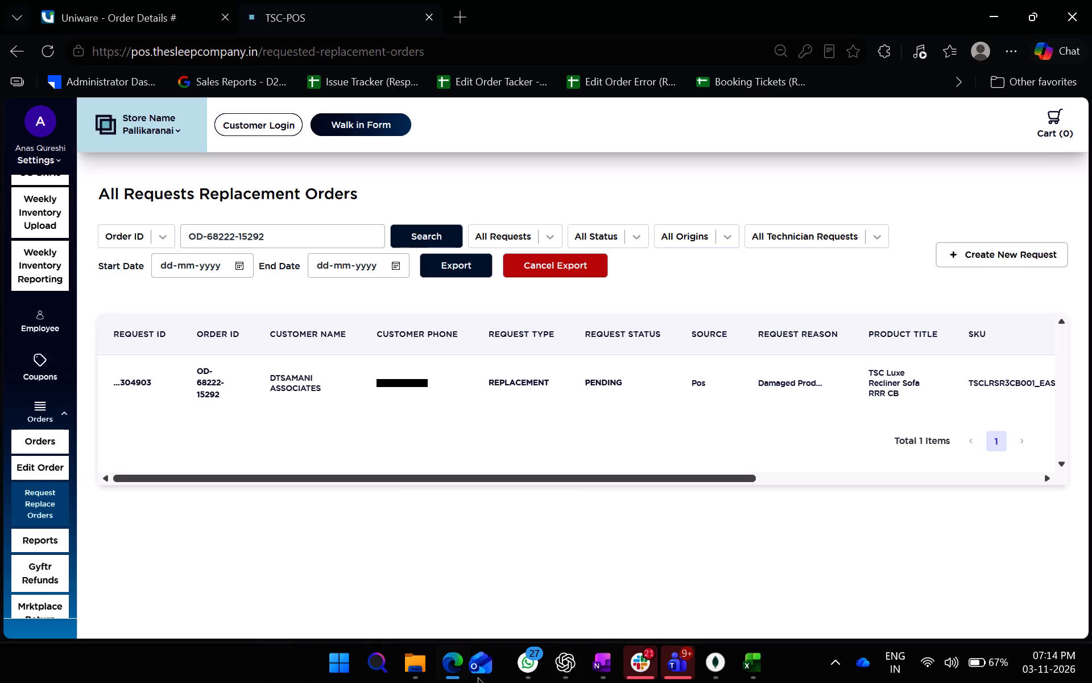
{"action": "left_click", "coordinate": [163, 0]}
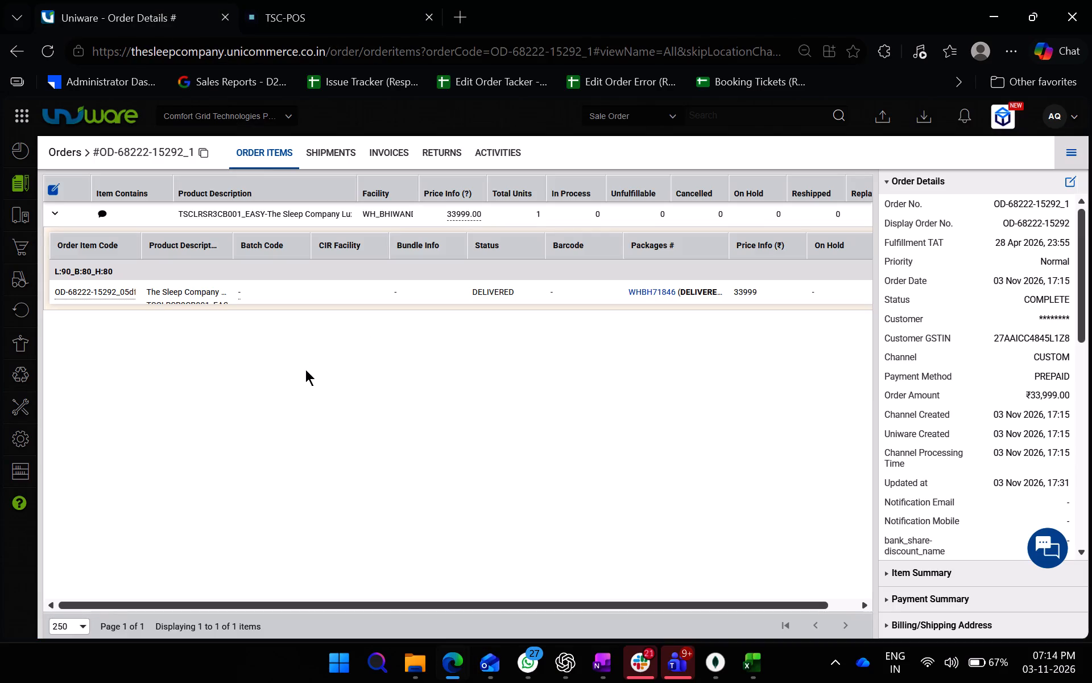
Return to ticket TSC-6005 in Jira and review the comments in its activity section.
{"action": "key", "text": "alt+Tab"}
{"action": "key", "text": "alt+Tab"}
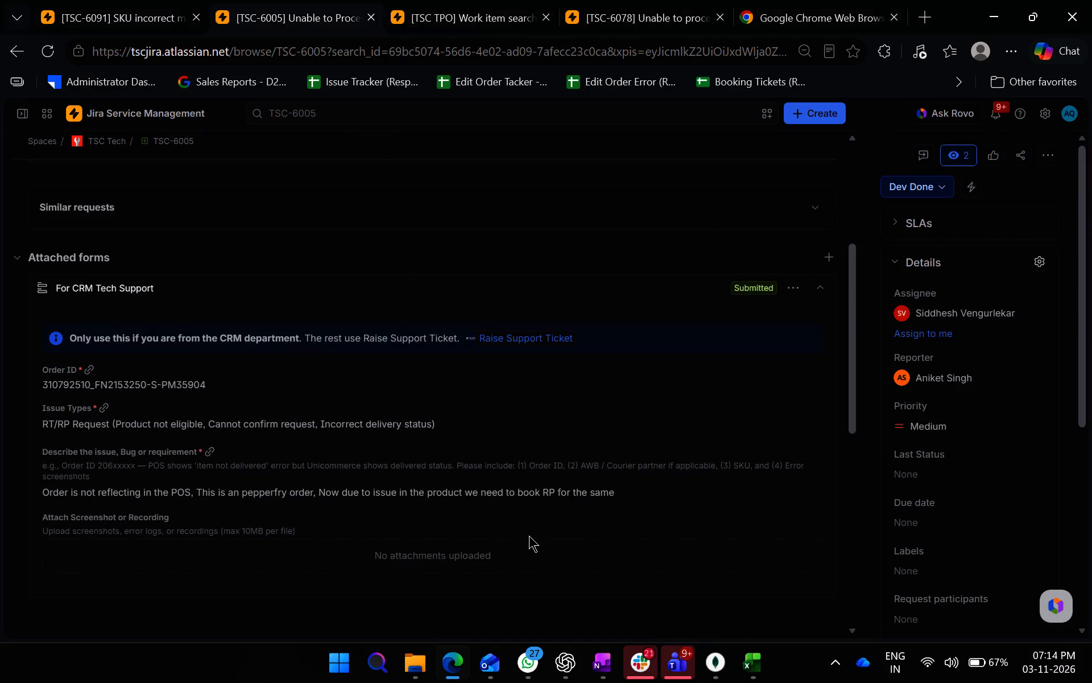
{"action": "scroll", "coordinate": [489, 552], "scroll_direction": "down", "scroll_amount": 4}
{"action": "left_click", "coordinate": [346, 533]}
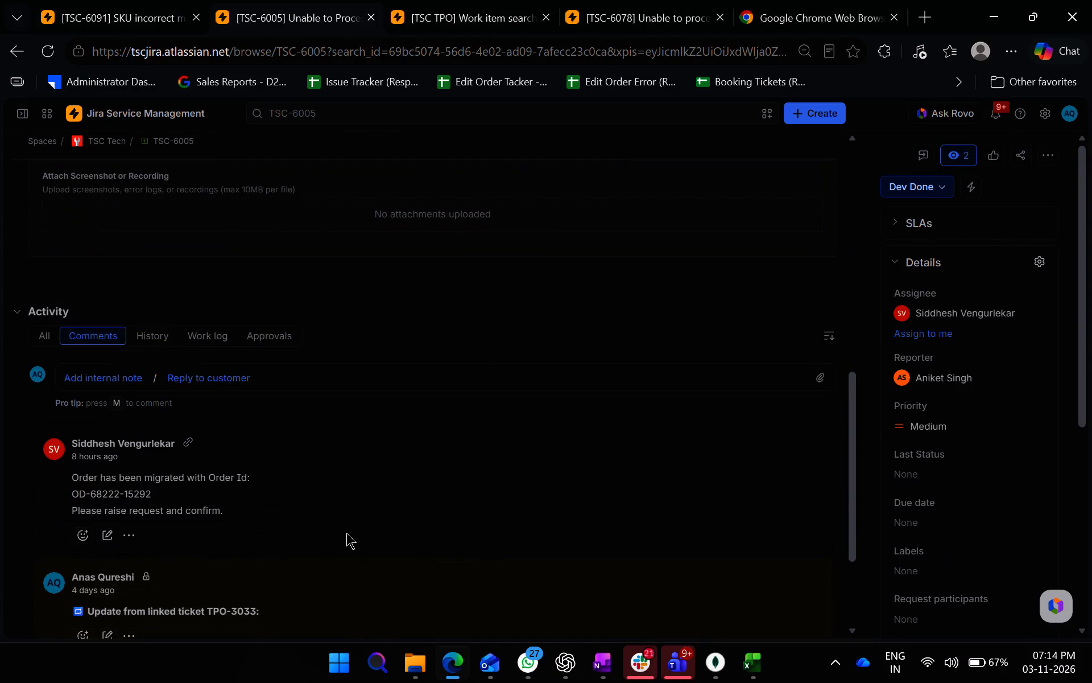
{"action": "key", "text": "shift+super+s"}
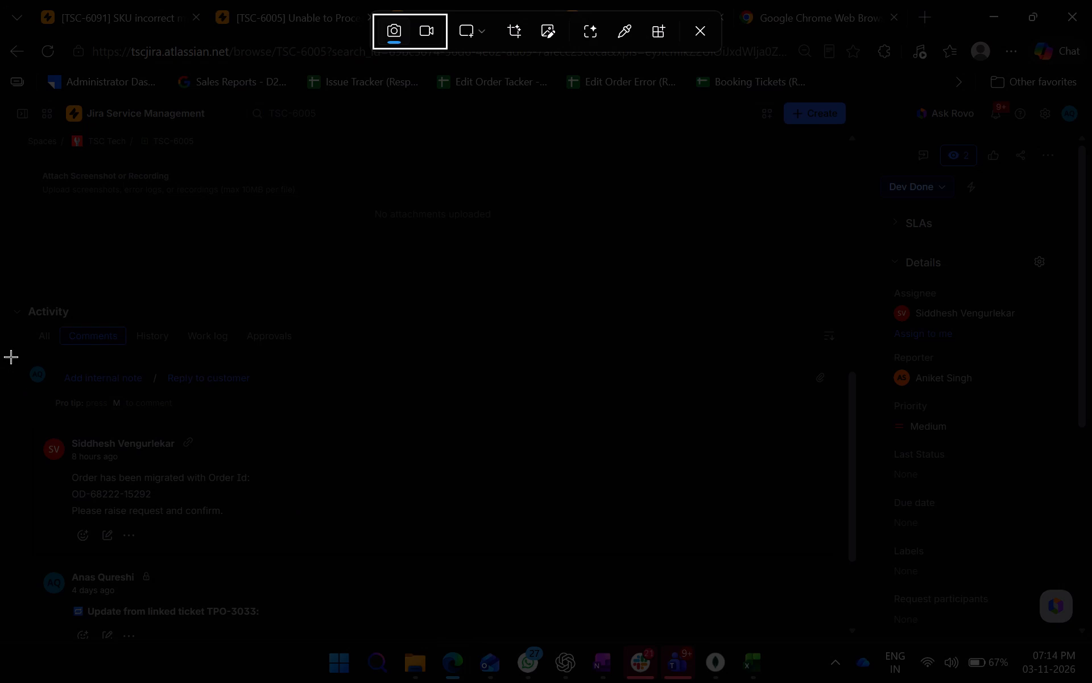
{"action": "left_click_drag", "start_coordinate": [11, 412], "coordinate": [896, 545]}
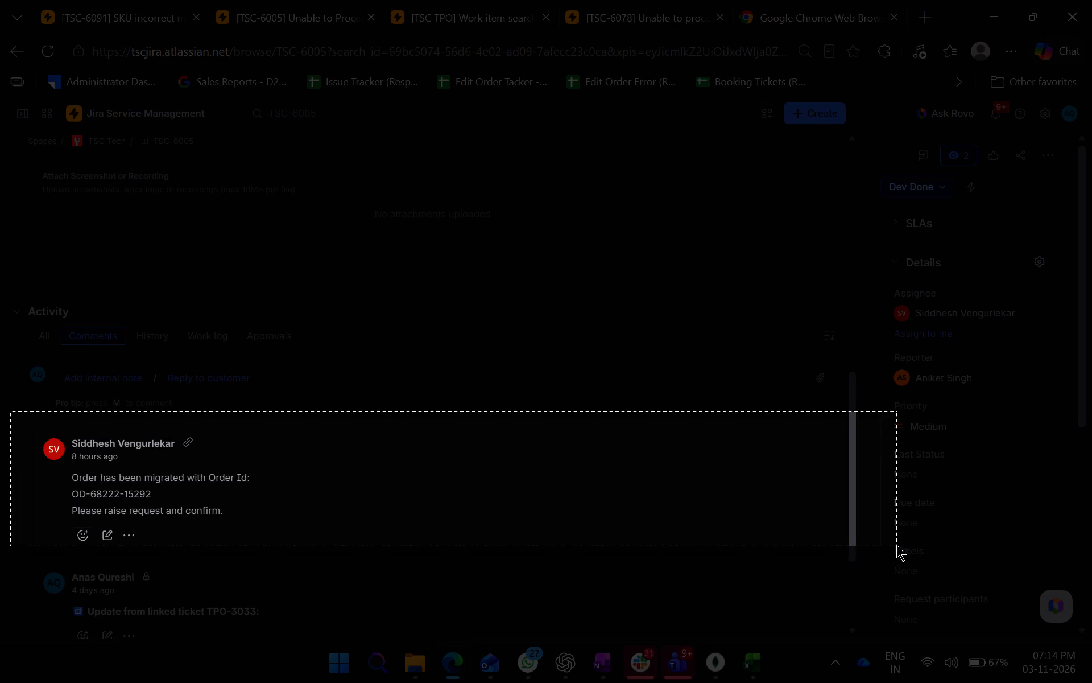
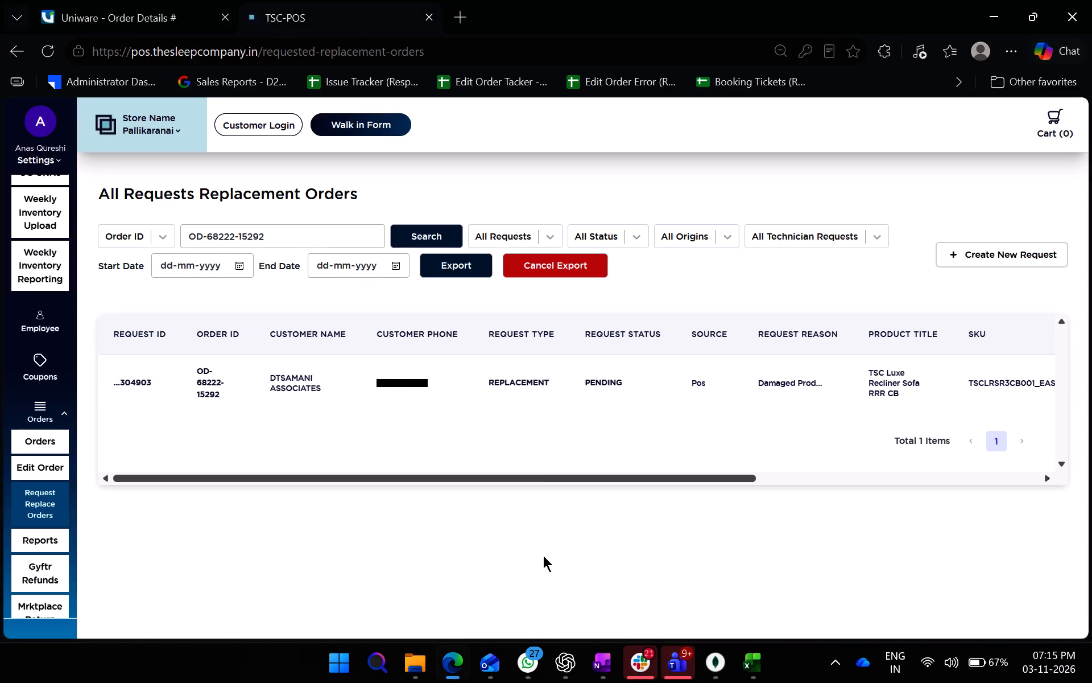
{"action": "key", "text": "shift+super+s"}
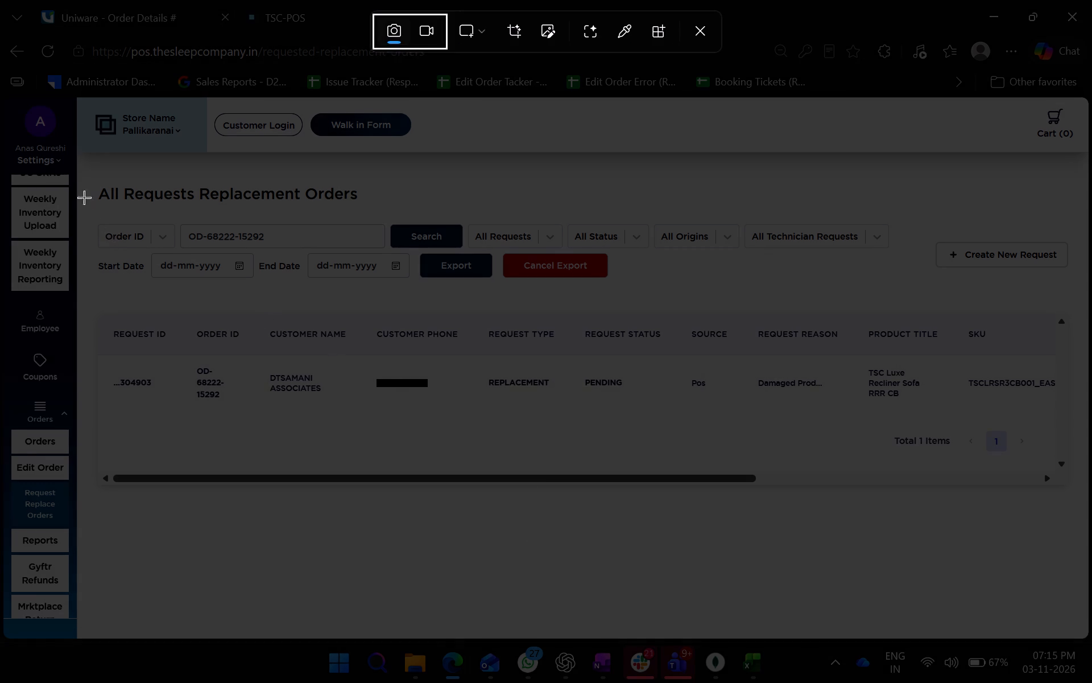
{"action": "left_click_drag", "start_coordinate": [76, 172], "coordinate": [1083, 417]}
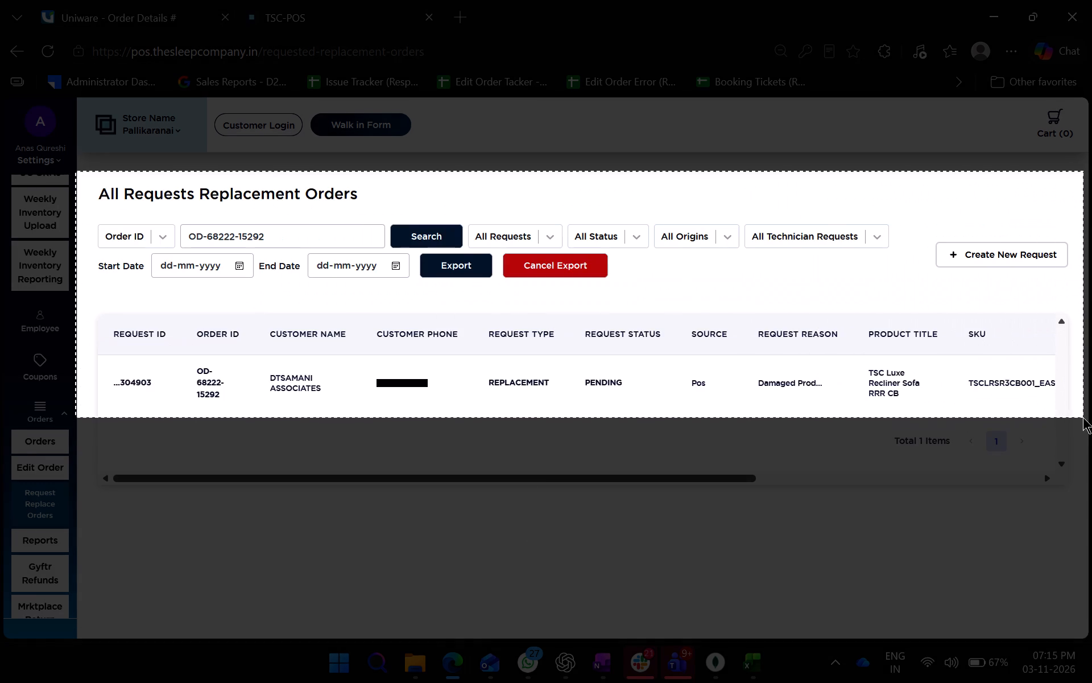
{"action": "left_click_drag", "start_coordinate": [1083, 417], "coordinate": [1081, 419]}
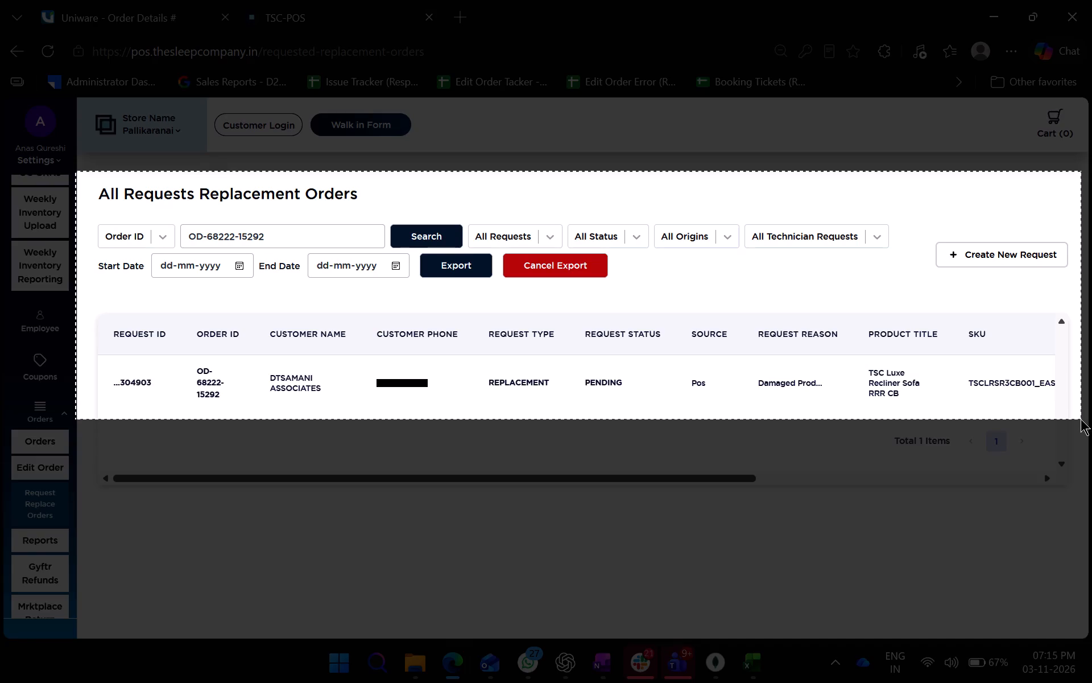
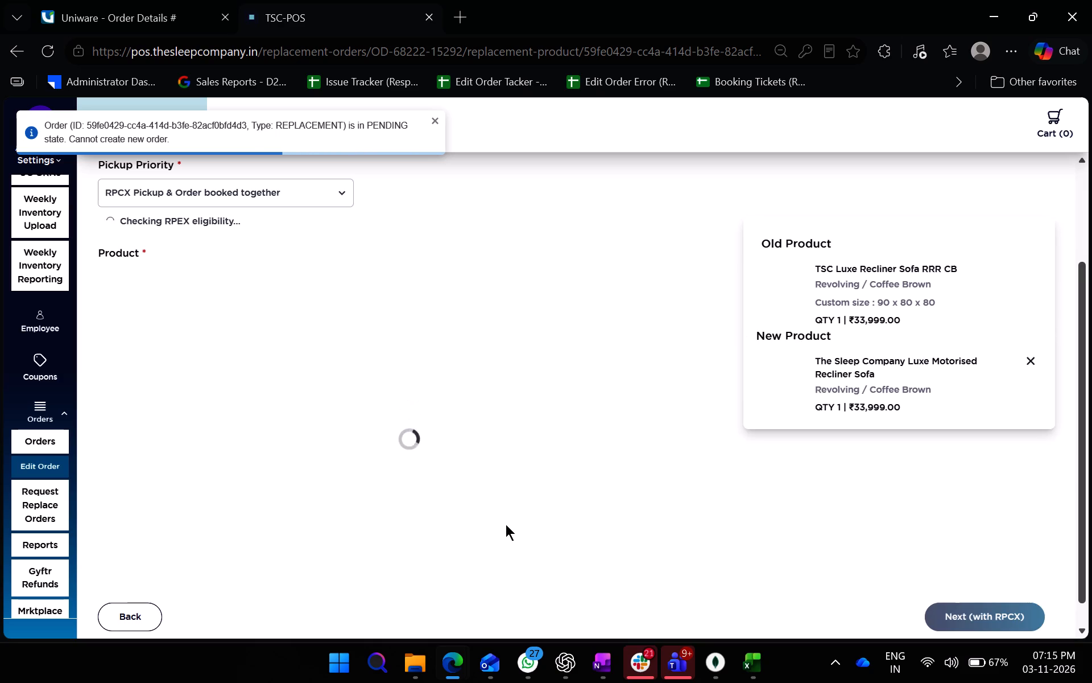
Submit the Luxe Motorised Recliner Sofa replacement with RPCX and proceed to the validation stage.
{"action": "left_click", "coordinate": [982, 619]}
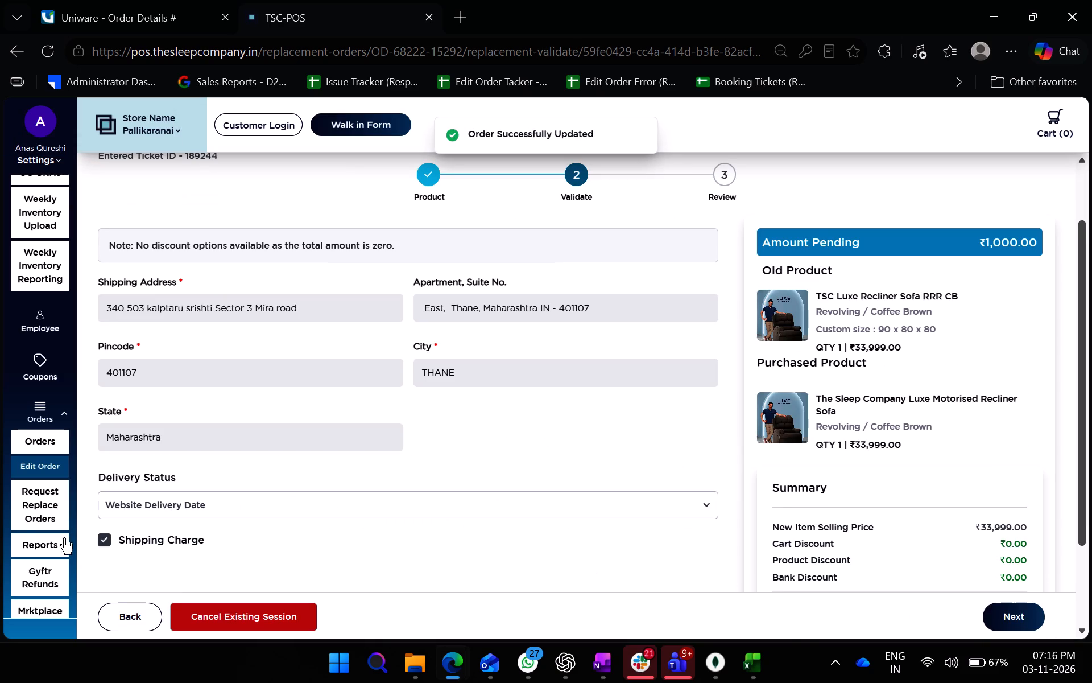
Remove the shipping charge from the replacement order and proceed to the review stage.
{"action": "left_click", "coordinate": [110, 538]}
{"action": "scroll", "coordinate": [1033, 484], "scroll_direction": "down", "scroll_amount": 2}
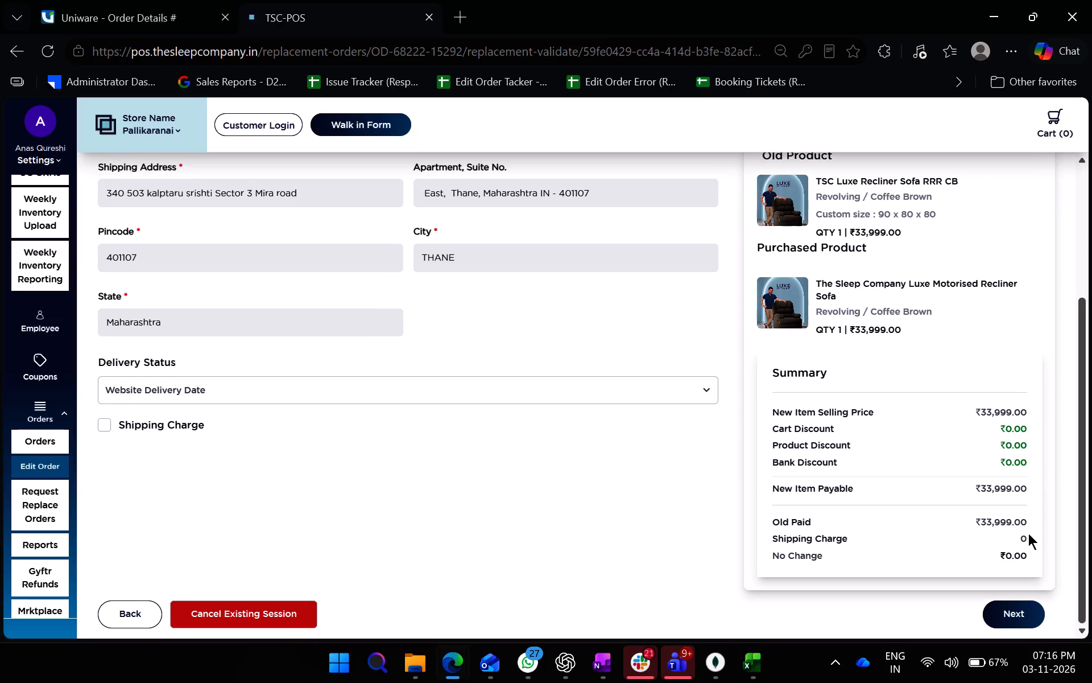
{"action": "left_click", "coordinate": [1024, 615]}
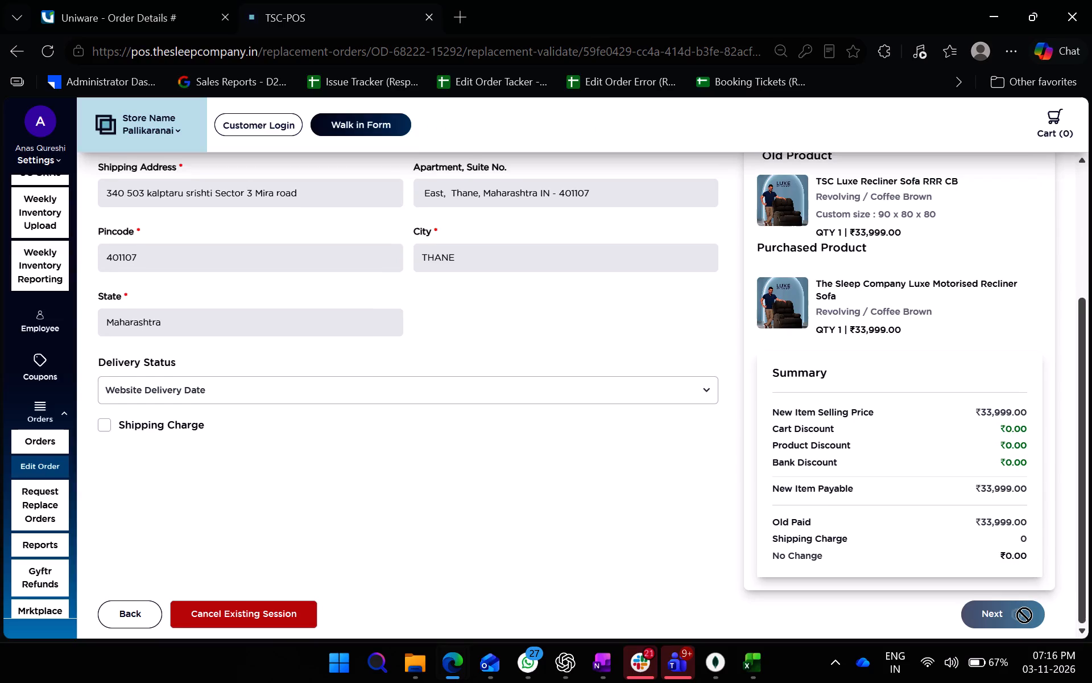
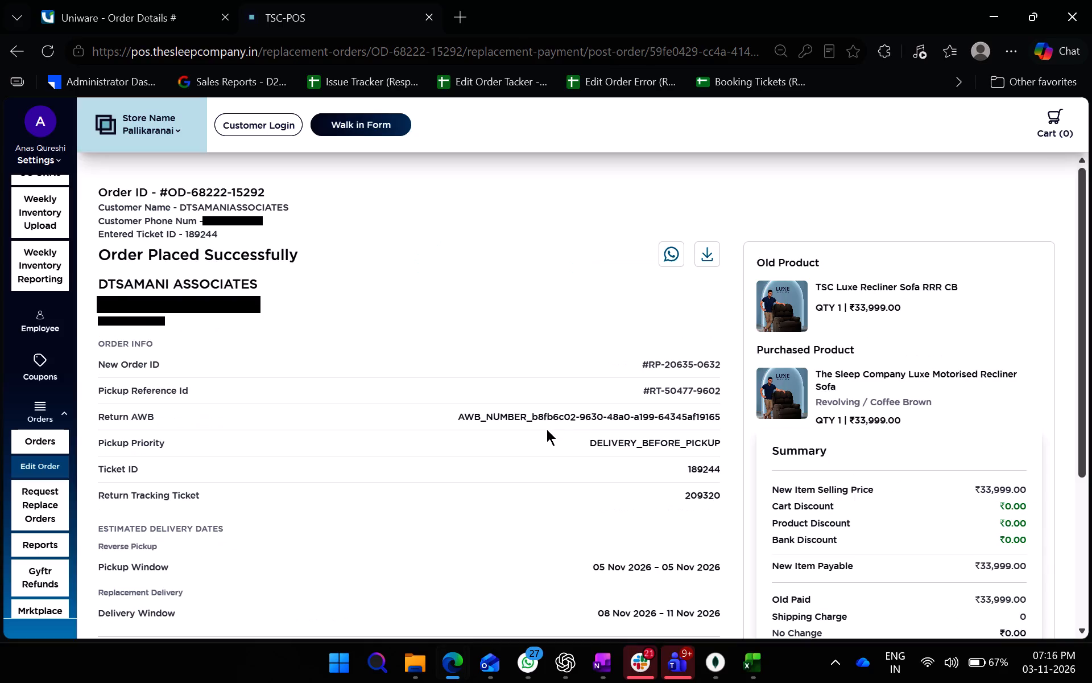
{"action": "left_click_drag", "start_coordinate": [0, 102], "coordinate": [866, 603]}
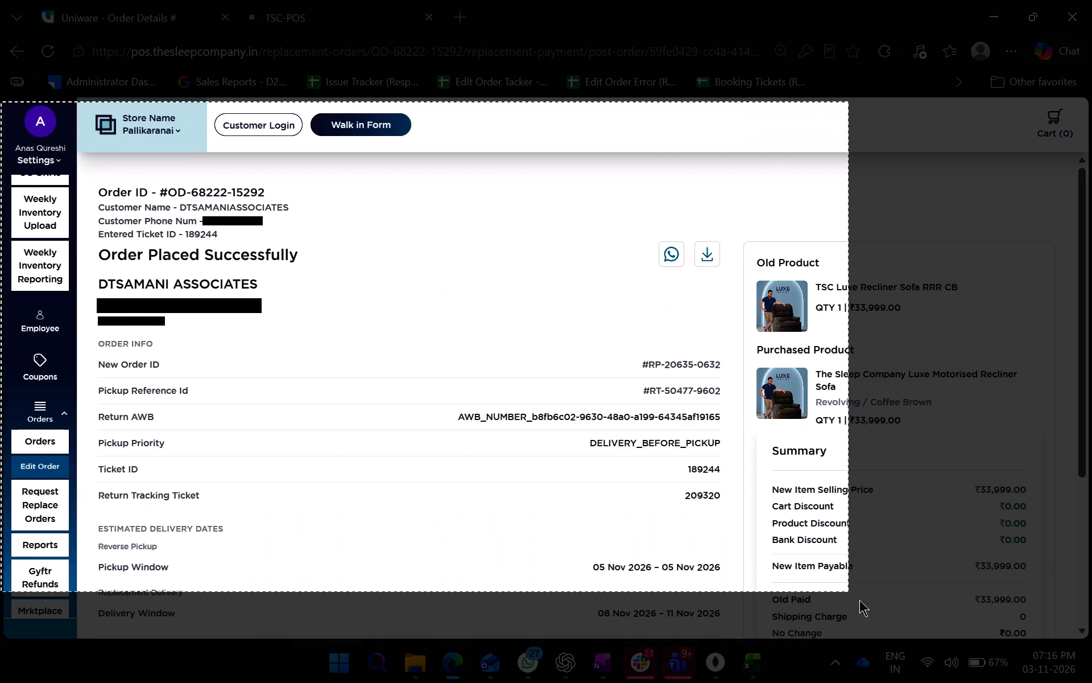
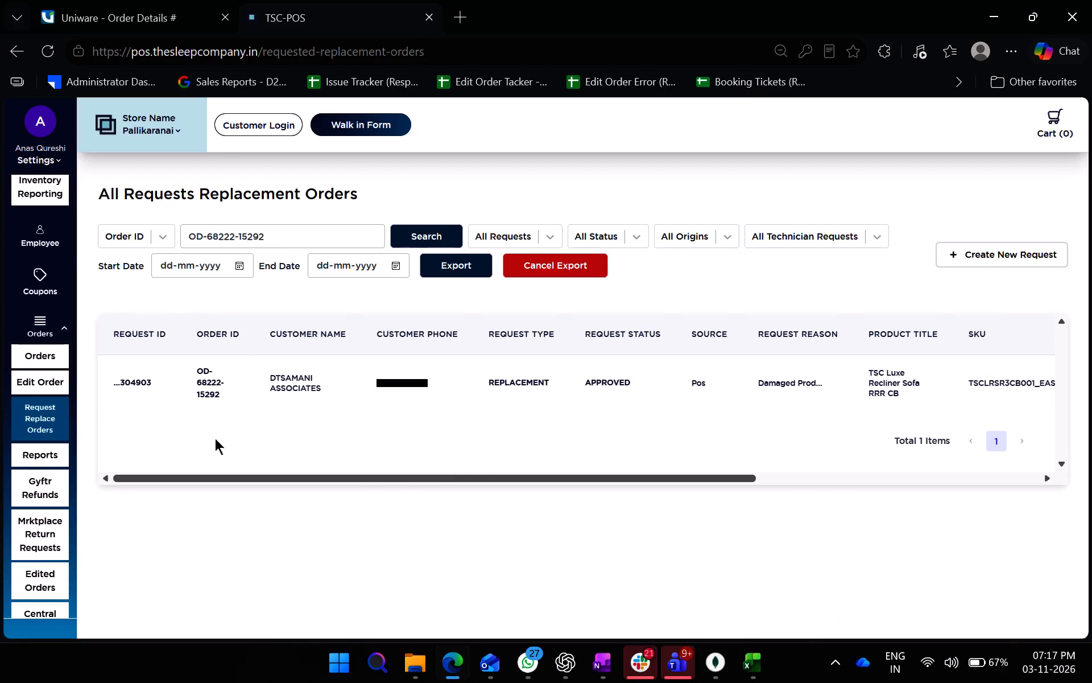
{"action": "left_click", "coordinate": [141, 385]}
{"action": "scroll", "coordinate": [394, 483], "scroll_direction": "down", "scroll_amount": 4}
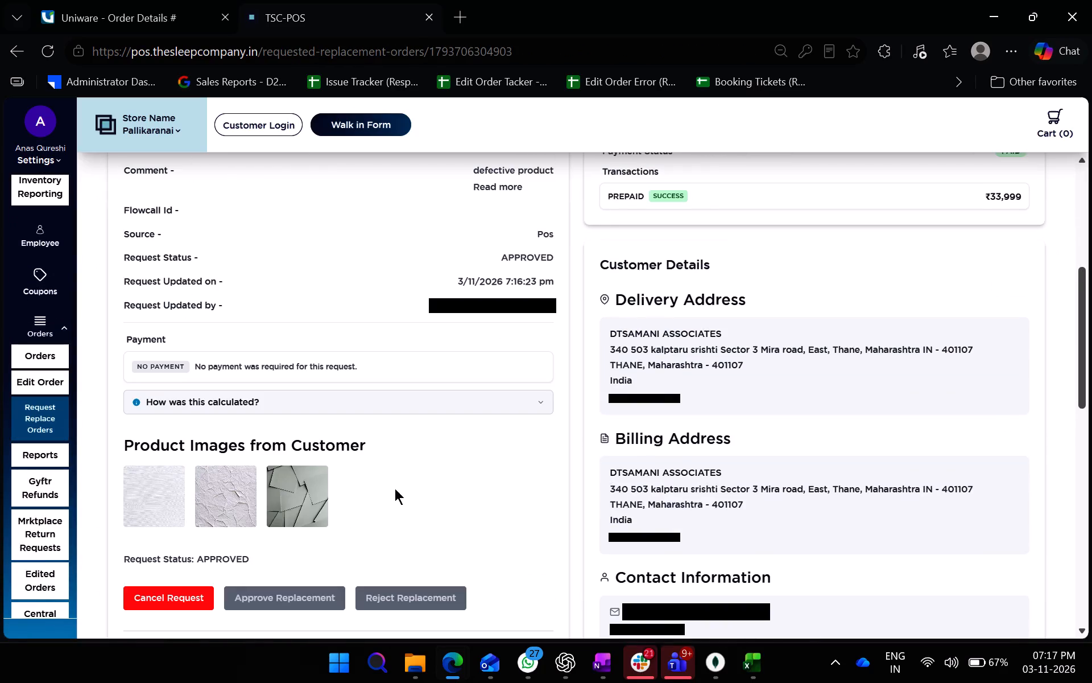
{"action": "scroll", "coordinate": [395, 503], "scroll_direction": "up", "scroll_amount": 2}
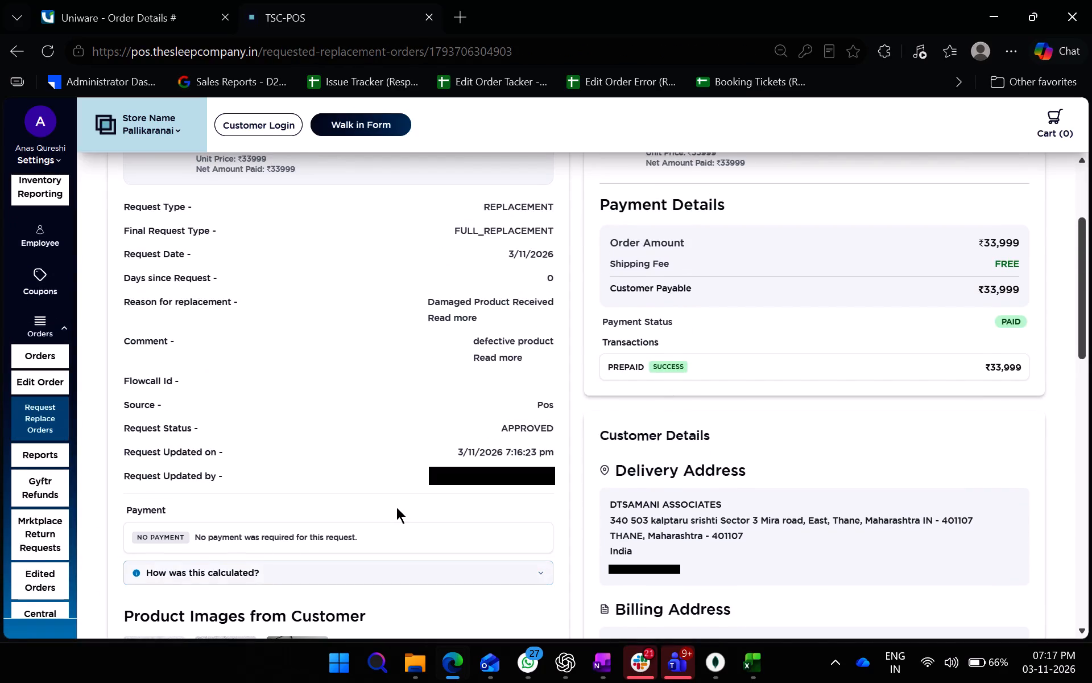
{"action": "scroll", "coordinate": [396, 507], "scroll_direction": "down", "scroll_amount": 7}
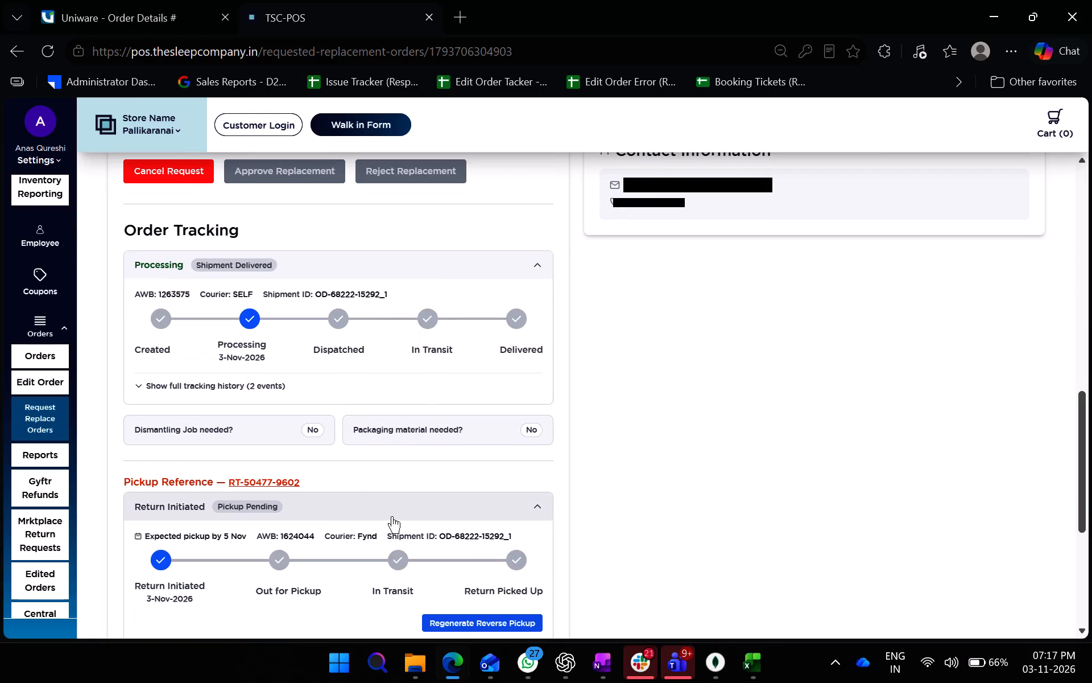
{"action": "scroll", "coordinate": [321, 483], "scroll_direction": "down", "scroll_amount": 2}
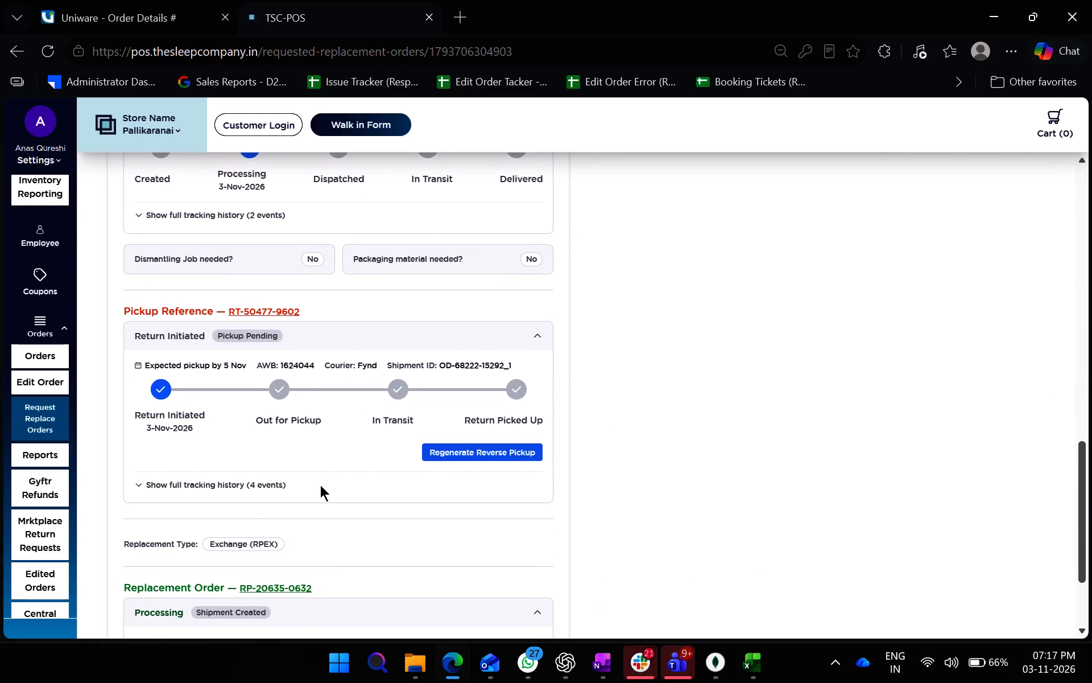
{"action": "scroll", "coordinate": [329, 575], "scroll_direction": "down", "scroll_amount": 4}
{"action": "left_click", "coordinate": [260, 599]}
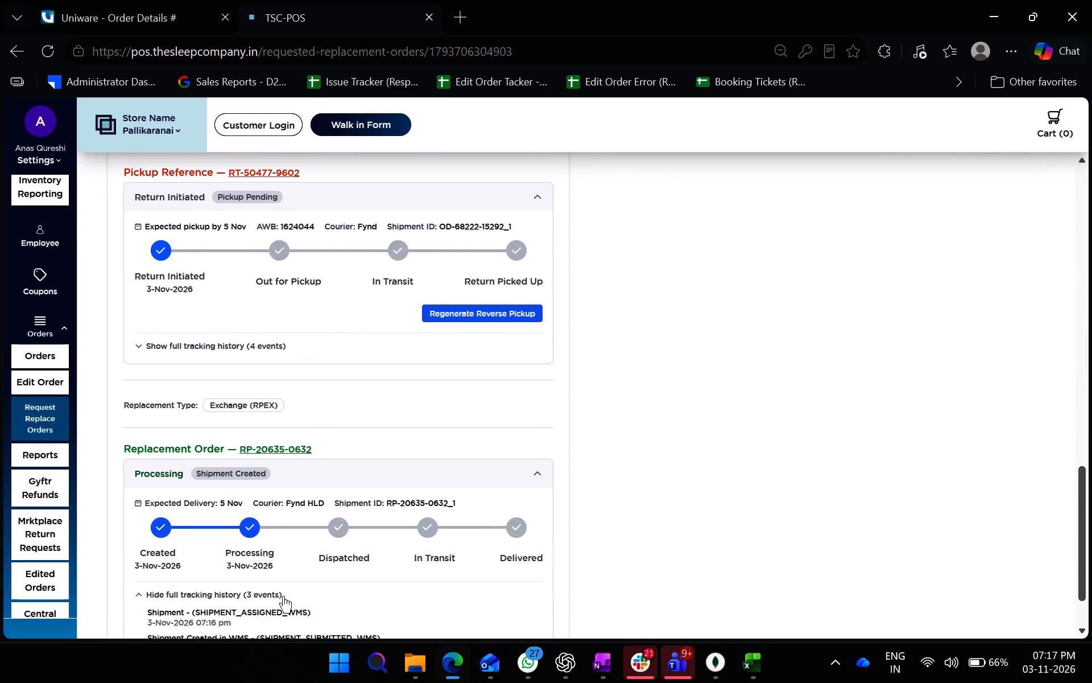
{"action": "scroll", "coordinate": [365, 585], "scroll_direction": "down", "scroll_amount": 2}
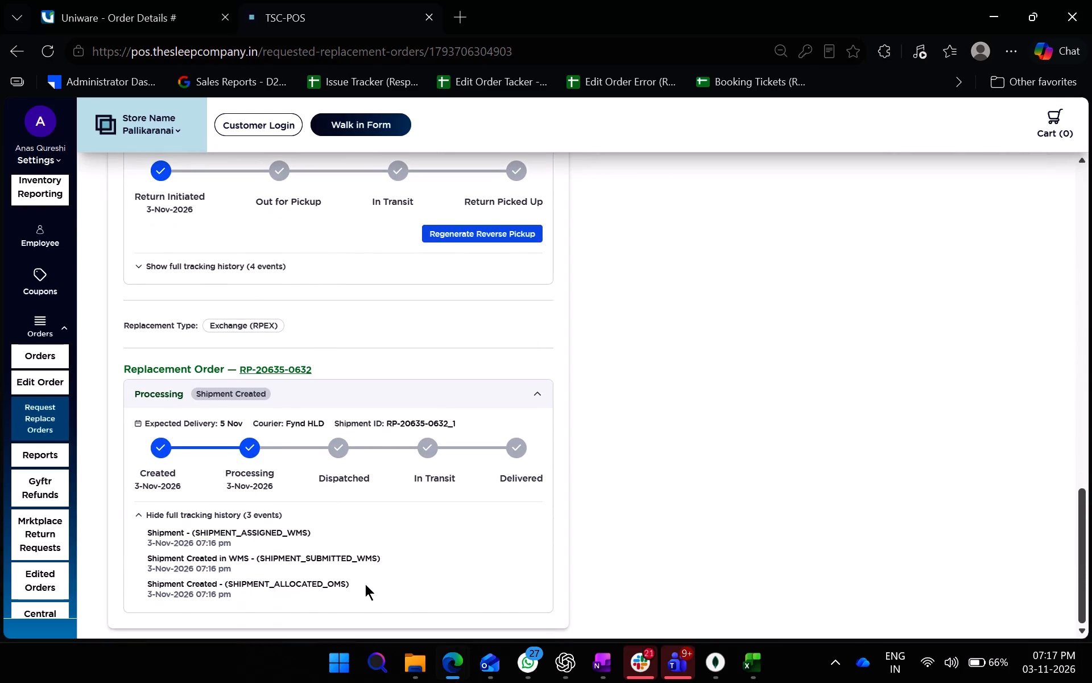
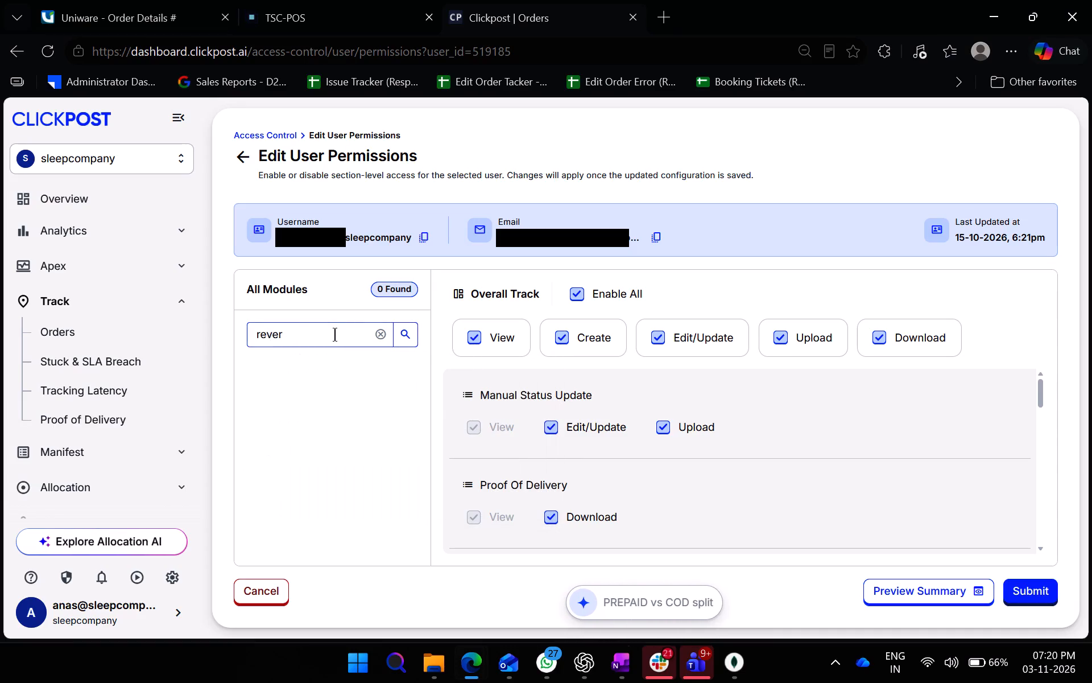
Try searching the user's permission modules for "retu" instead, and clear the search to restore the full module list.
{"action": "key", "text": "BackSpace"}
{"action": "key", "text": "BackSpace"}
{"action": "key", "text": "BackSpace"}
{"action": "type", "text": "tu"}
{"action": "left_click", "coordinate": [382, 332]}
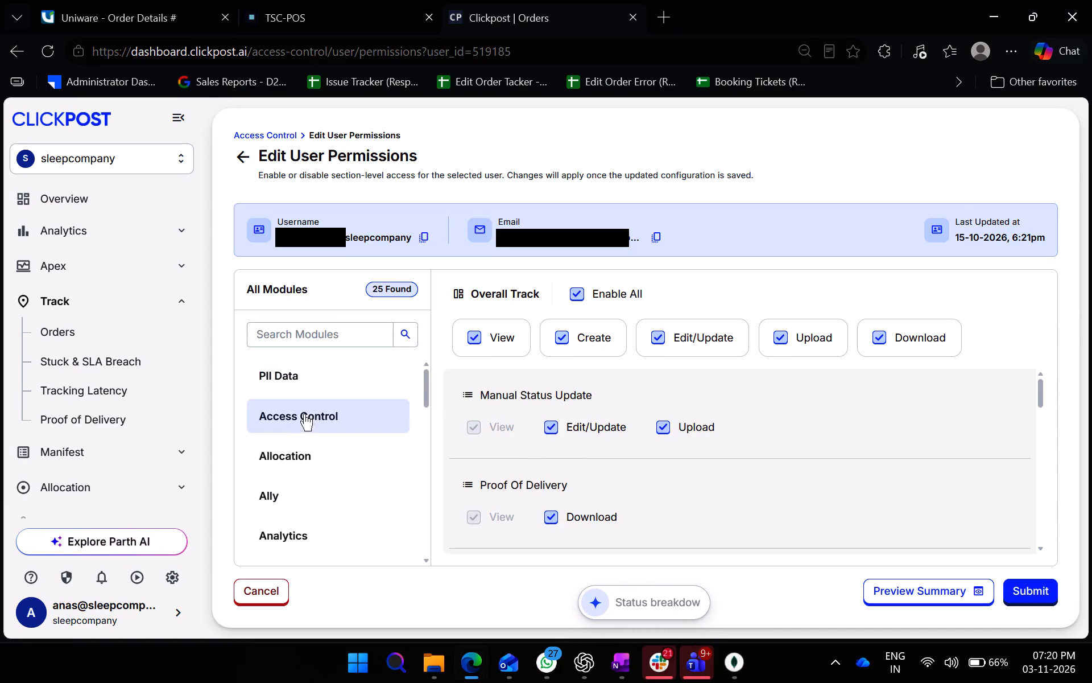
Find the Returns module in the full module list and open its permissions for this user.
{"action": "scroll", "coordinate": [307, 419], "scroll_direction": "down", "scroll_amount": 3}
{"action": "scroll", "coordinate": [324, 471], "scroll_direction": "down", "scroll_amount": 3}
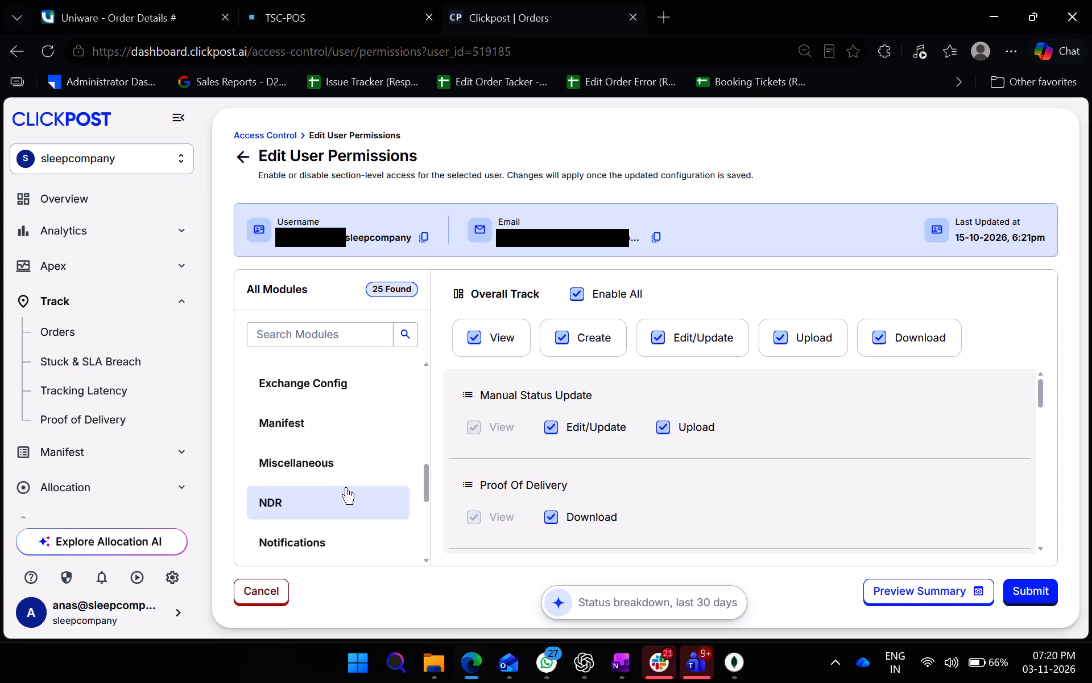
{"action": "scroll", "coordinate": [347, 488], "scroll_direction": "down", "scroll_amount": 3}
{"action": "left_click", "coordinate": [323, 483]}
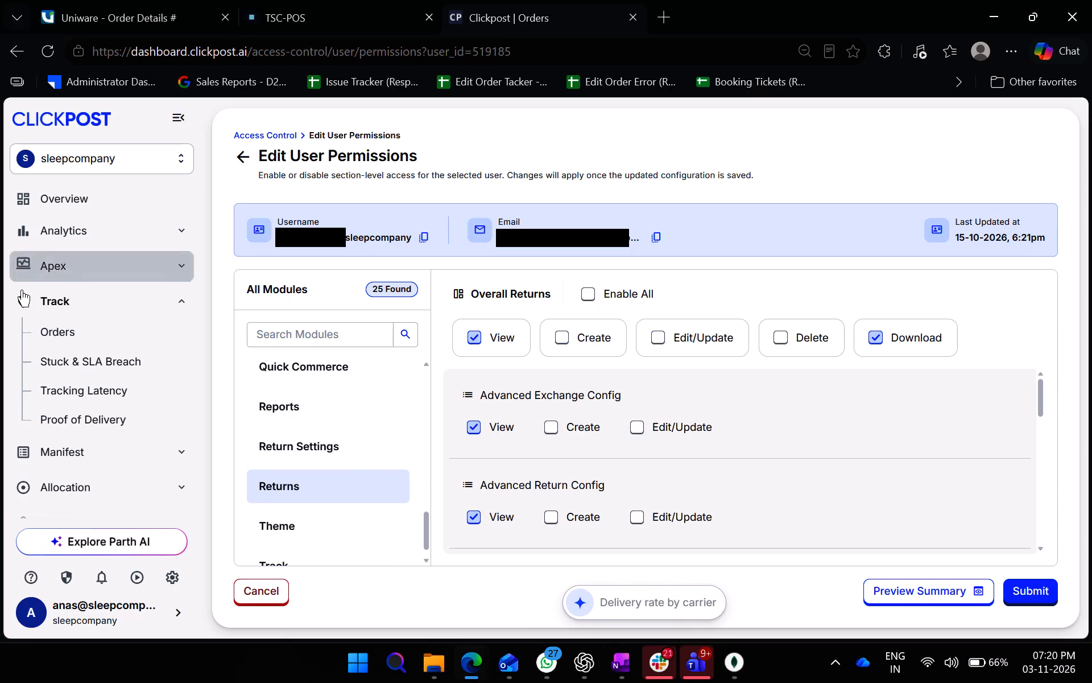
Look through the dashboard's Manifest, Allocation and Analytics sections and examine the Returns analytics page.
{"action": "scroll", "coordinate": [151, 351], "scroll_direction": "up", "scroll_amount": 2}
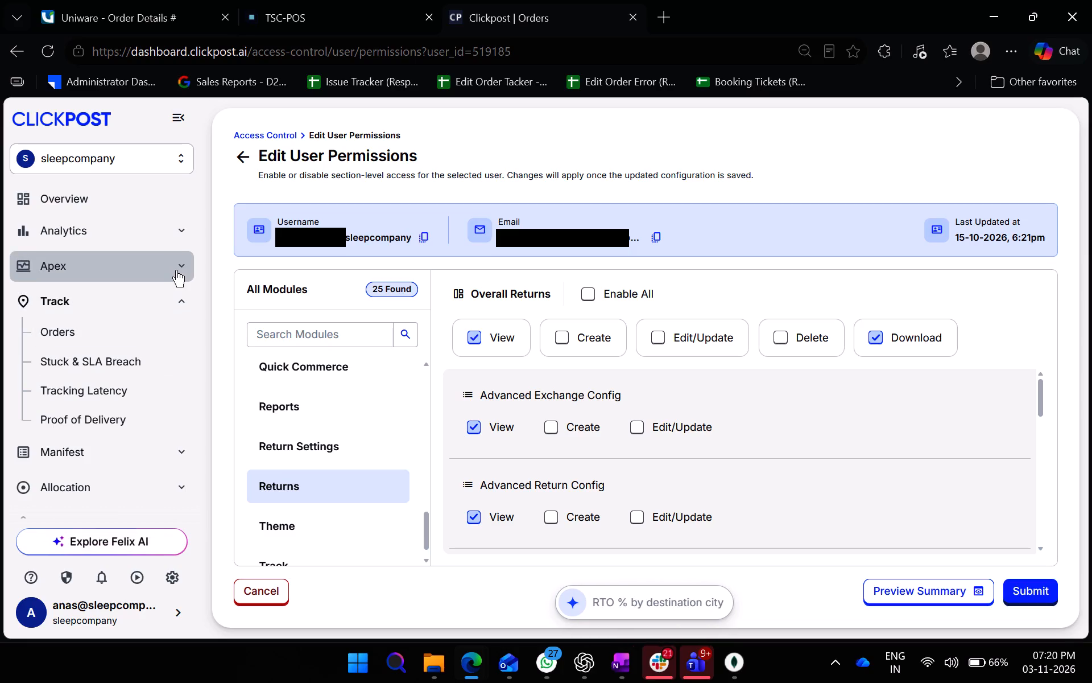
{"action": "left_click", "coordinate": [164, 451]}
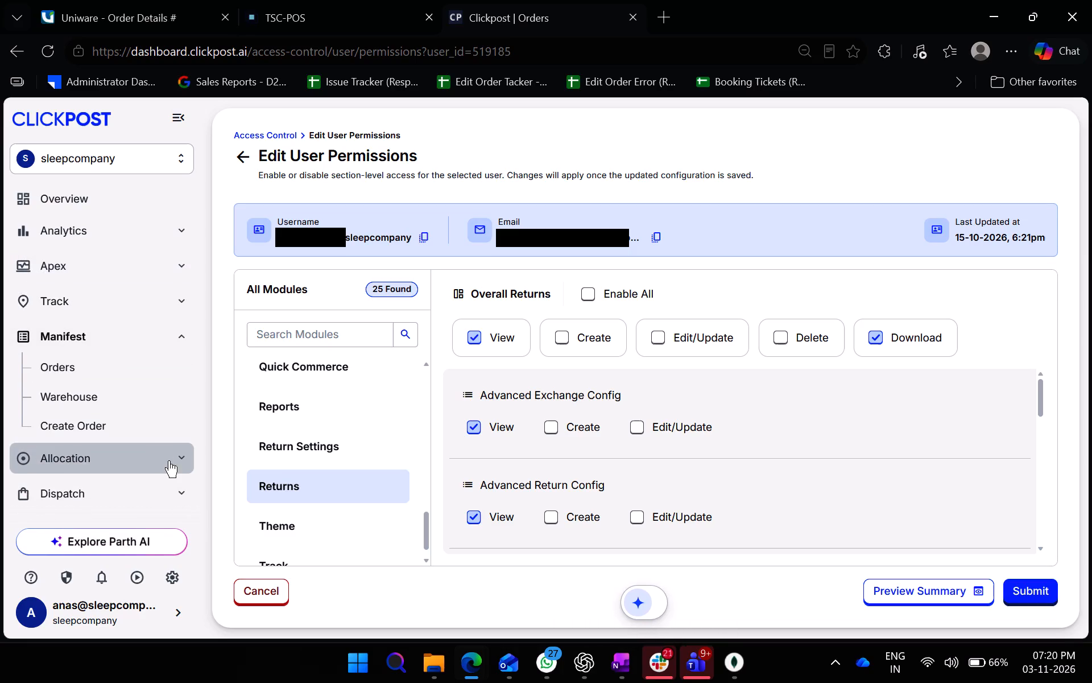
{"action": "left_click", "coordinate": [169, 460]}
{"action": "left_click", "coordinate": [177, 238]}
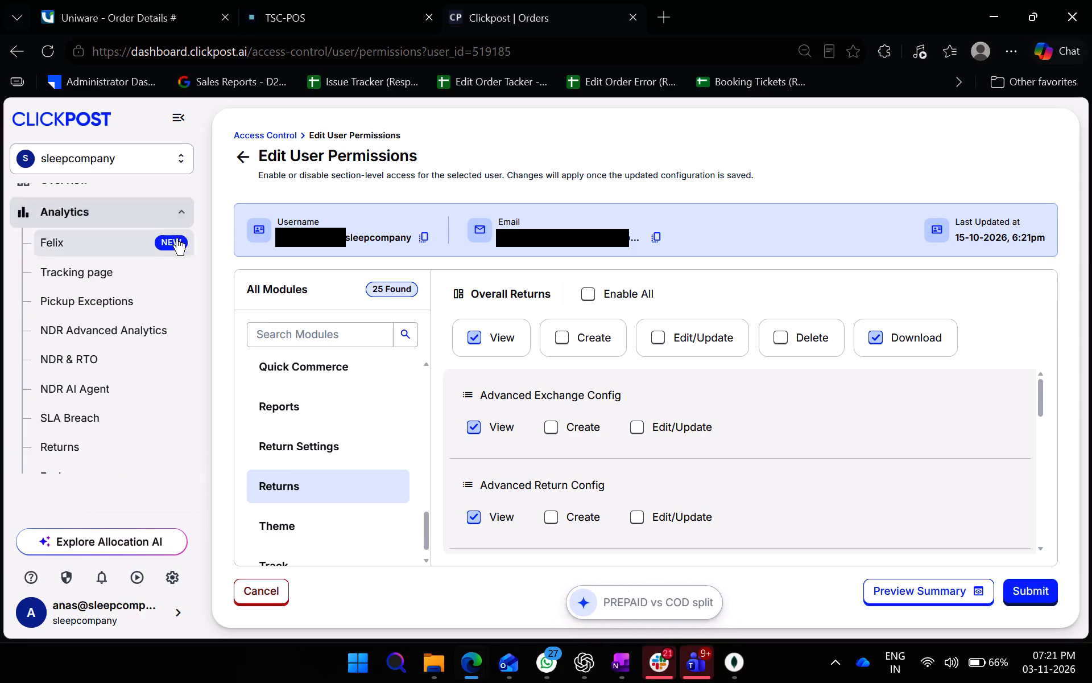
{"action": "scroll", "coordinate": [117, 421], "scroll_direction": "down", "scroll_amount": 1}
{"action": "right_click", "coordinate": [100, 364]}
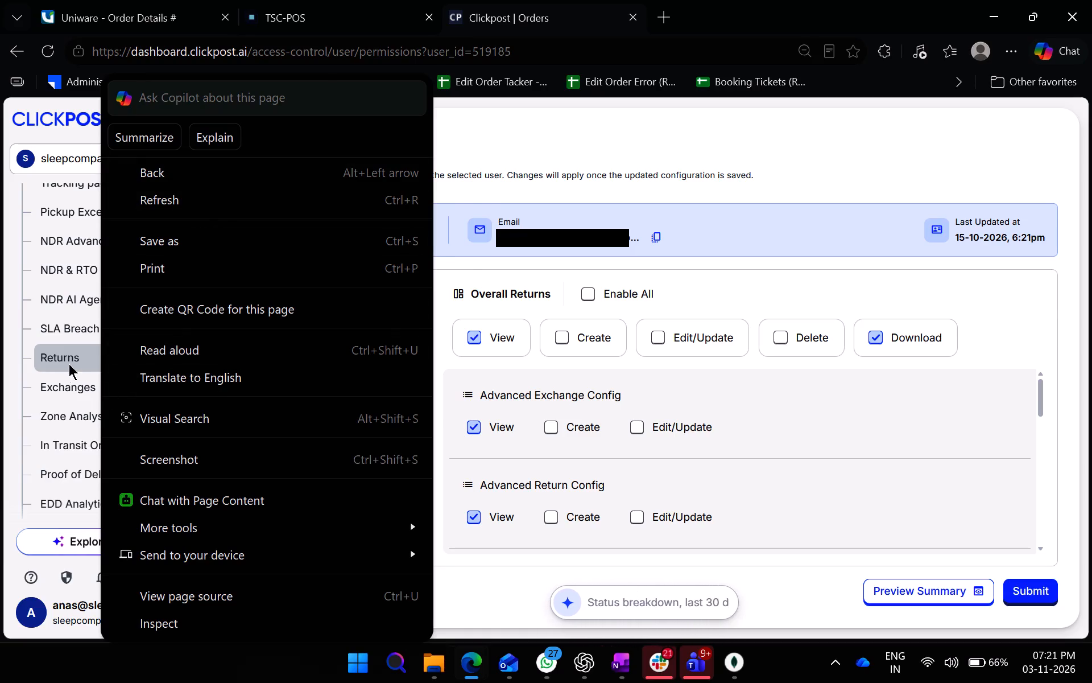
{"action": "left_click", "coordinate": [69, 363]}
{"action": "left_click", "coordinate": [69, 355]}
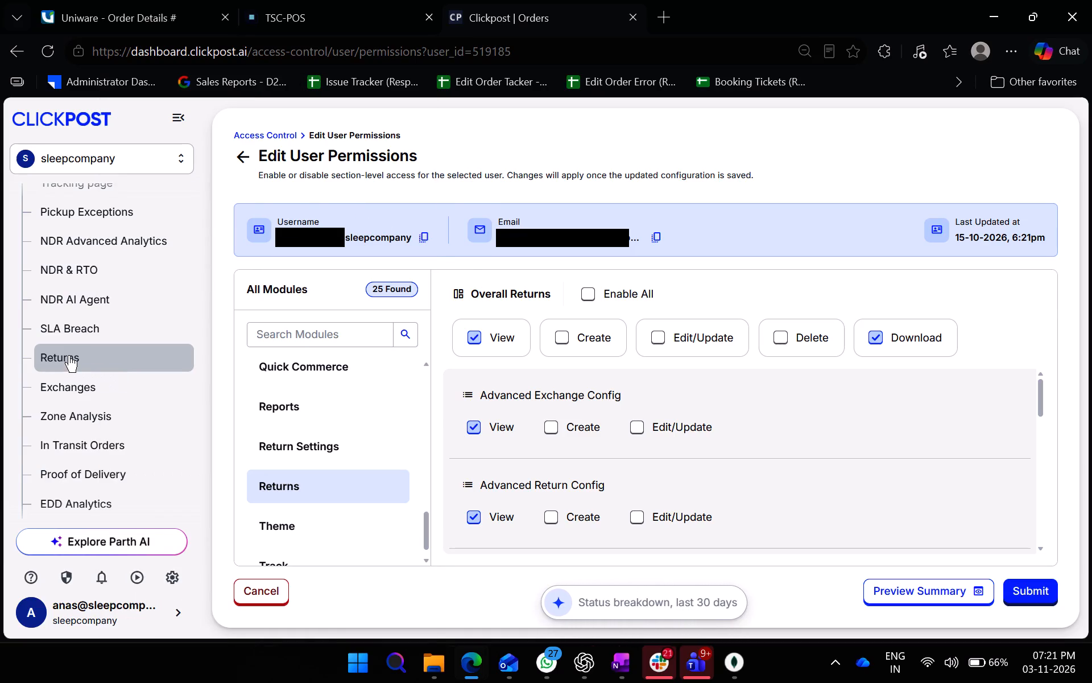
{"action": "scroll", "coordinate": [86, 400], "scroll_direction": "down", "scroll_amount": 1}
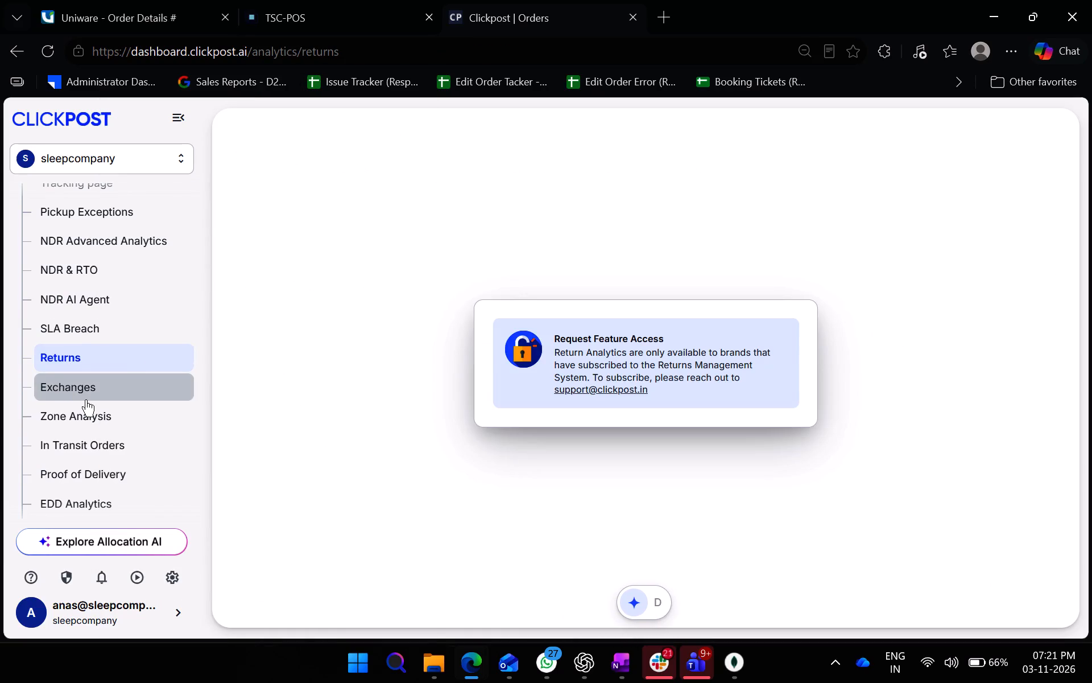
{"action": "scroll", "coordinate": [114, 409], "scroll_direction": "down", "scroll_amount": 1}
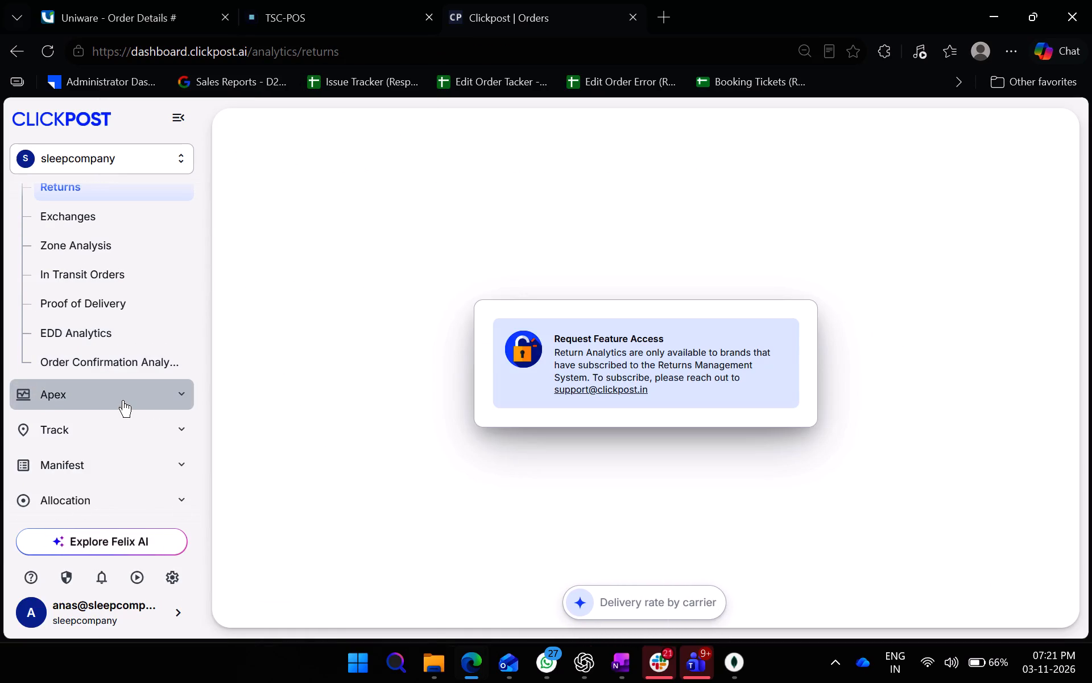
Browse the remaining dashboard sections and check the new cases on the Return Management page under Return & Exchange.
{"action": "scroll", "coordinate": [122, 398], "scroll_direction": "up", "scroll_amount": 4}
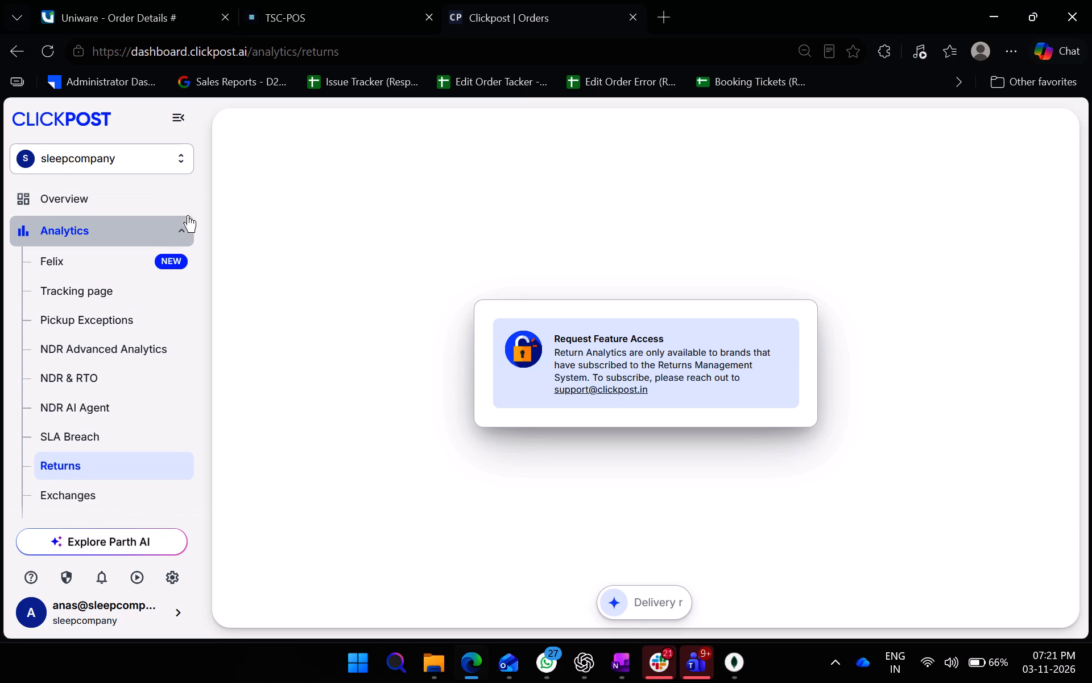
{"action": "left_click", "coordinate": [185, 230]}
{"action": "left_click", "coordinate": [180, 295]}
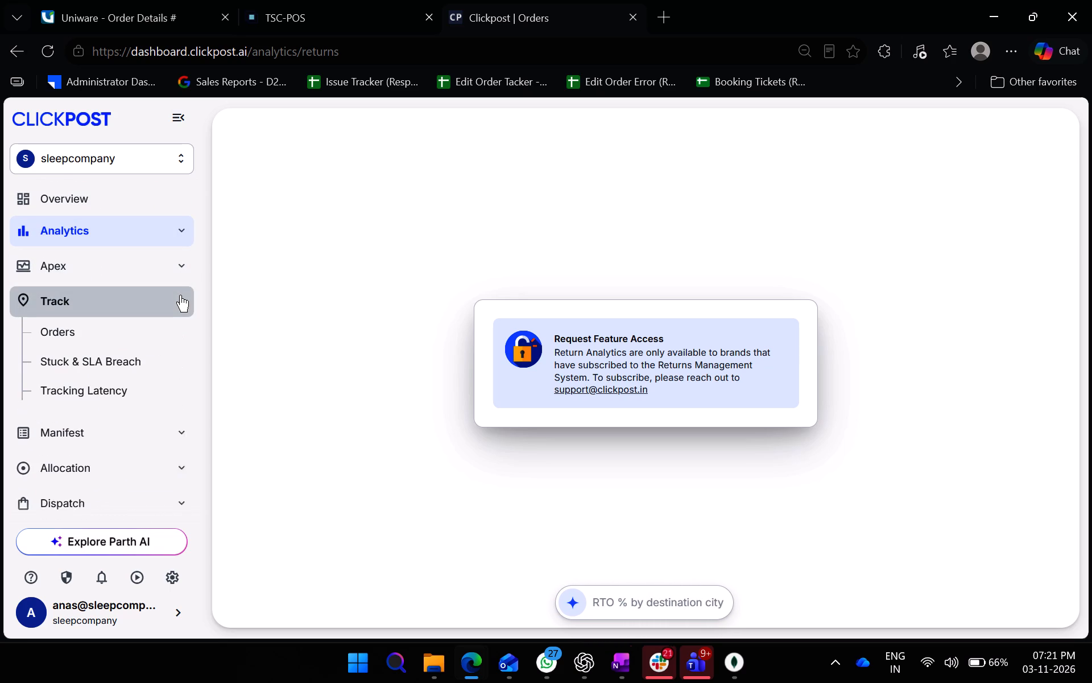
{"action": "left_click", "coordinate": [180, 295]}
{"action": "left_click", "coordinate": [184, 269]}
{"action": "left_click", "coordinate": [185, 269]}
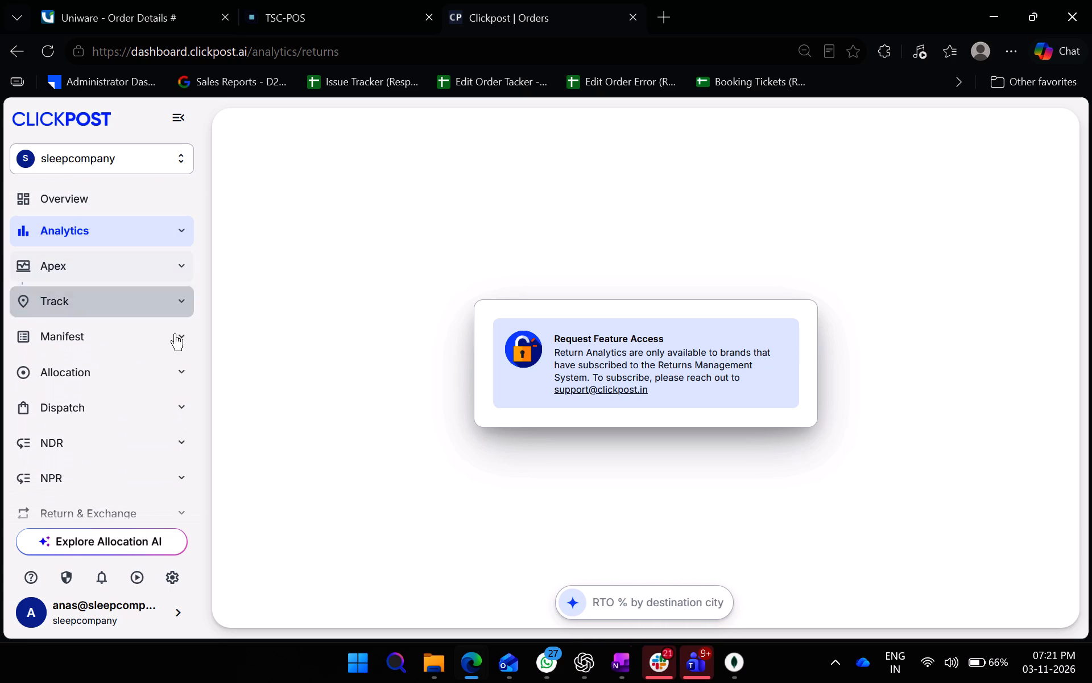
{"action": "left_click", "coordinate": [175, 351]}
{"action": "left_click", "coordinate": [175, 351]}
{"action": "scroll", "coordinate": [186, 402], "scroll_direction": "down", "scroll_amount": 1}
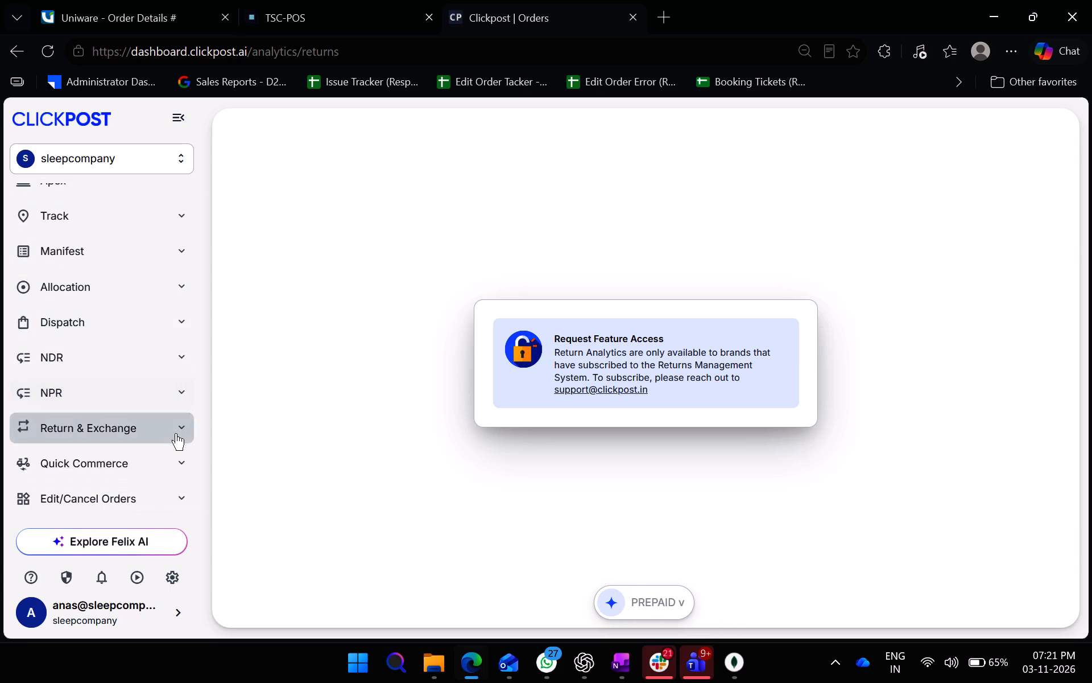
{"action": "scroll", "coordinate": [176, 433], "scroll_direction": "down", "scroll_amount": 1}
{"action": "left_click", "coordinate": [176, 352]}
{"action": "left_click", "coordinate": [156, 402]}
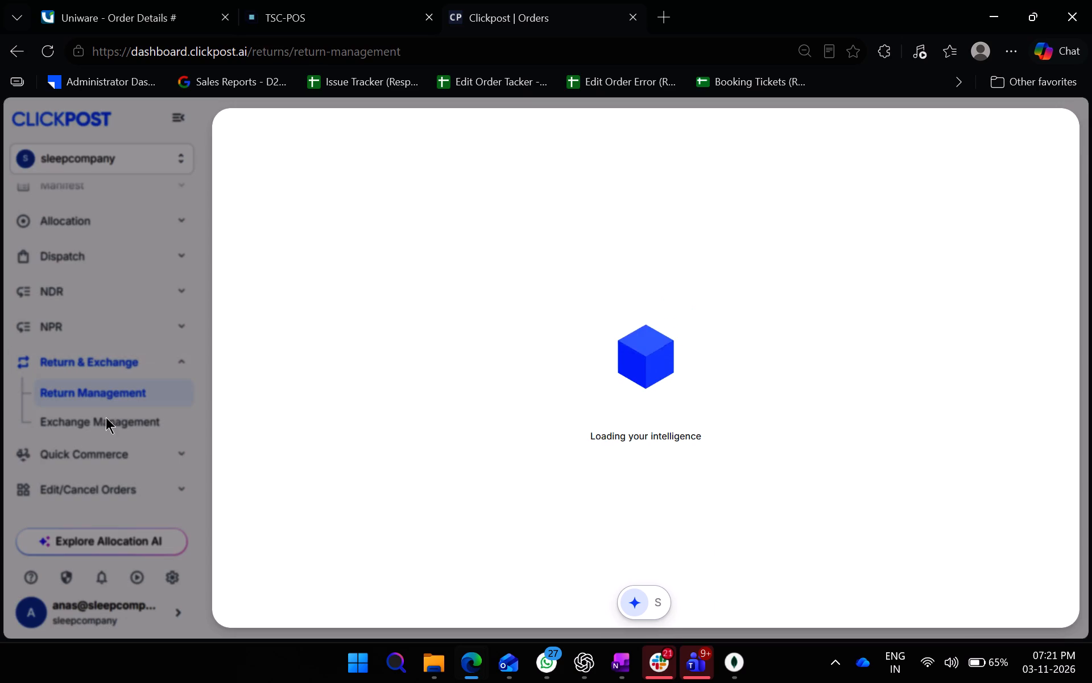
{"action": "left_click", "coordinate": [734, 152]}
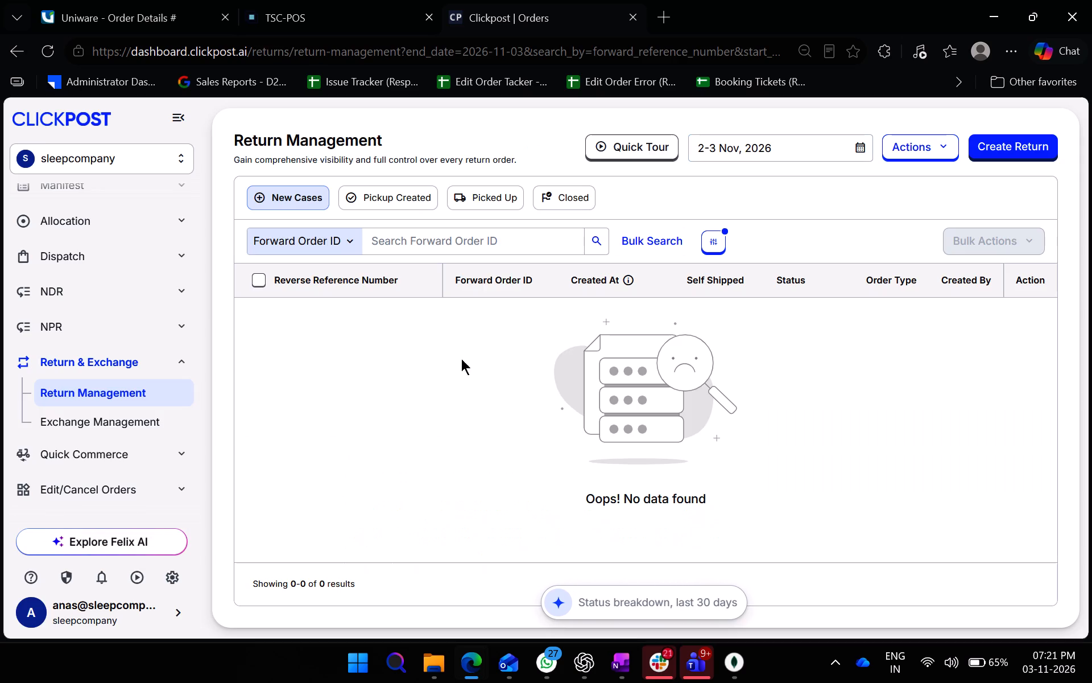
Check the new exchanges on the Exchange Management page.
{"action": "left_click", "coordinate": [52, 421]}
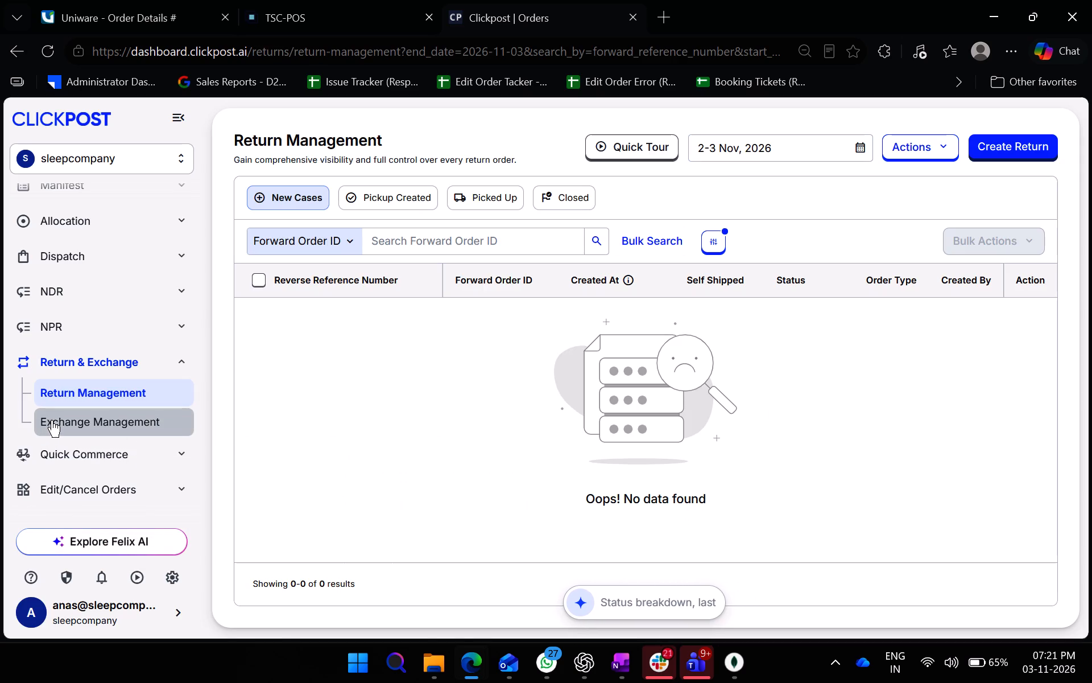
{"action": "left_click", "coordinate": [733, 149]}
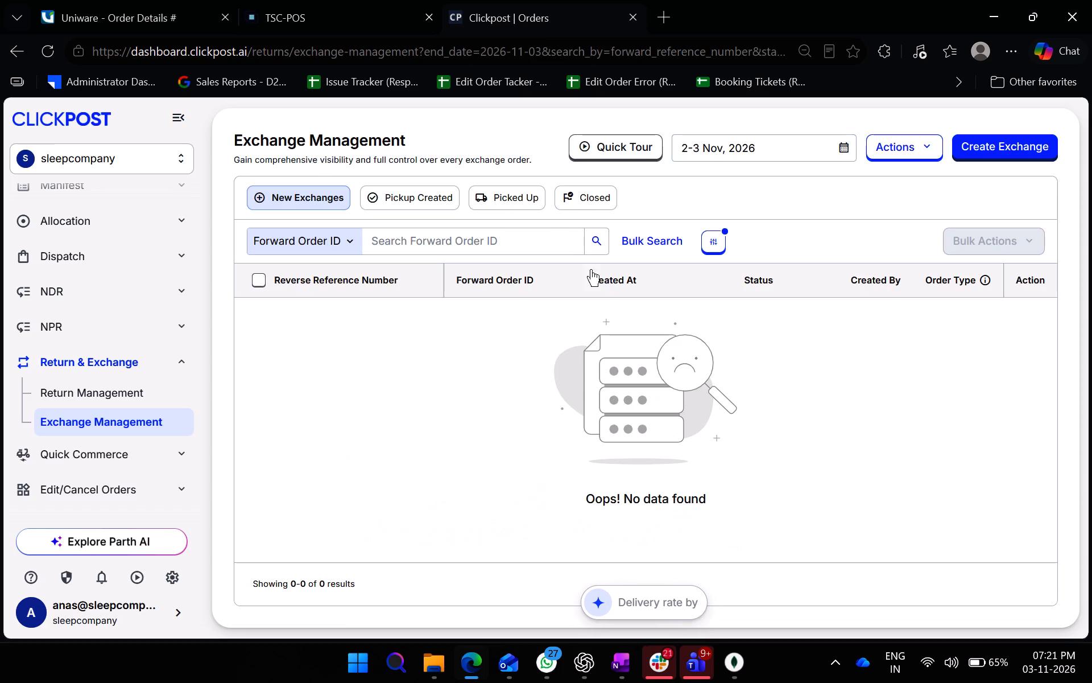
Examine the Update Orders page in the Edit/Cancel Orders section.
{"action": "scroll", "coordinate": [110, 470], "scroll_direction": "down", "scroll_amount": 2}
{"action": "left_click", "coordinate": [169, 434]}
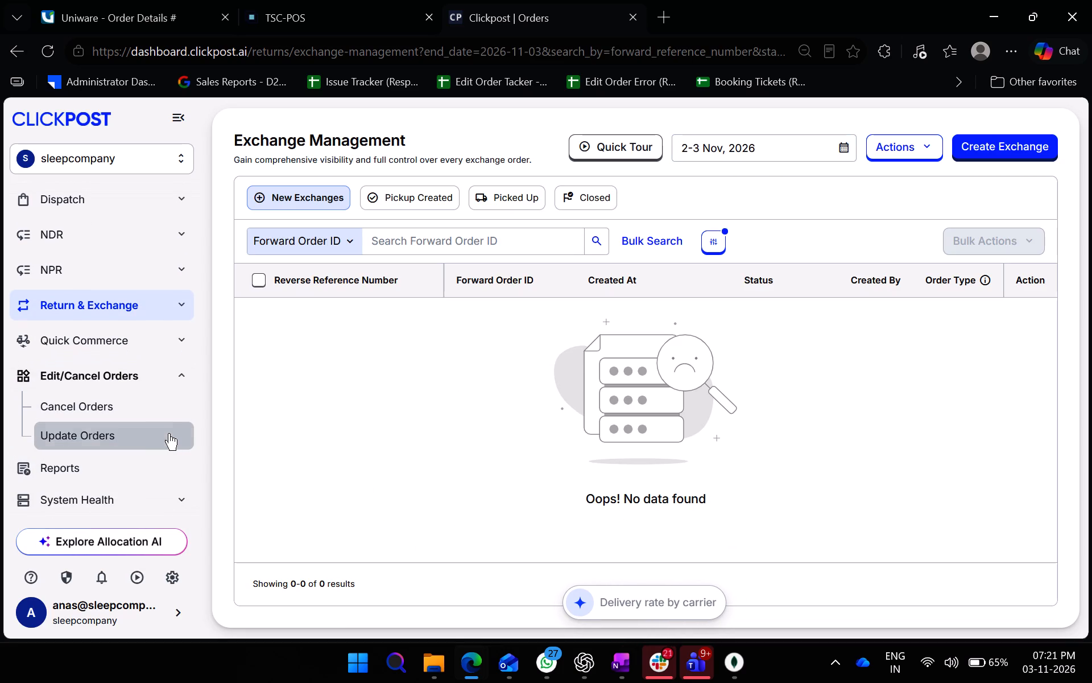
{"action": "scroll", "coordinate": [158, 449], "scroll_direction": "down", "scroll_amount": 1}
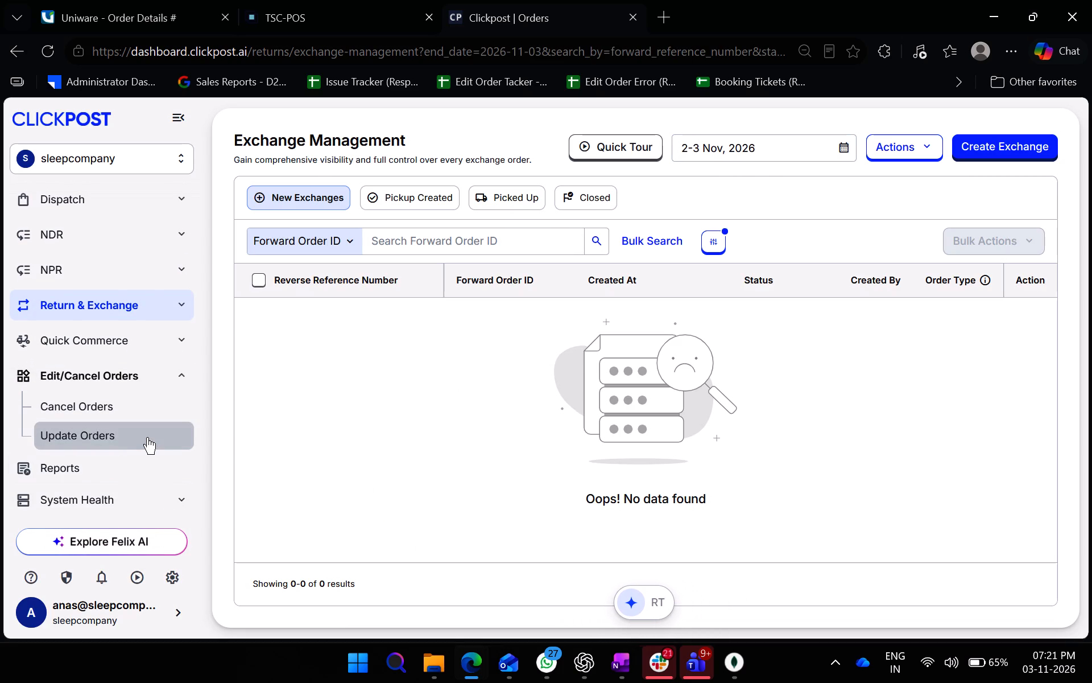
{"action": "left_click", "coordinate": [147, 437]}
{"action": "left_click", "coordinate": [731, 151]}
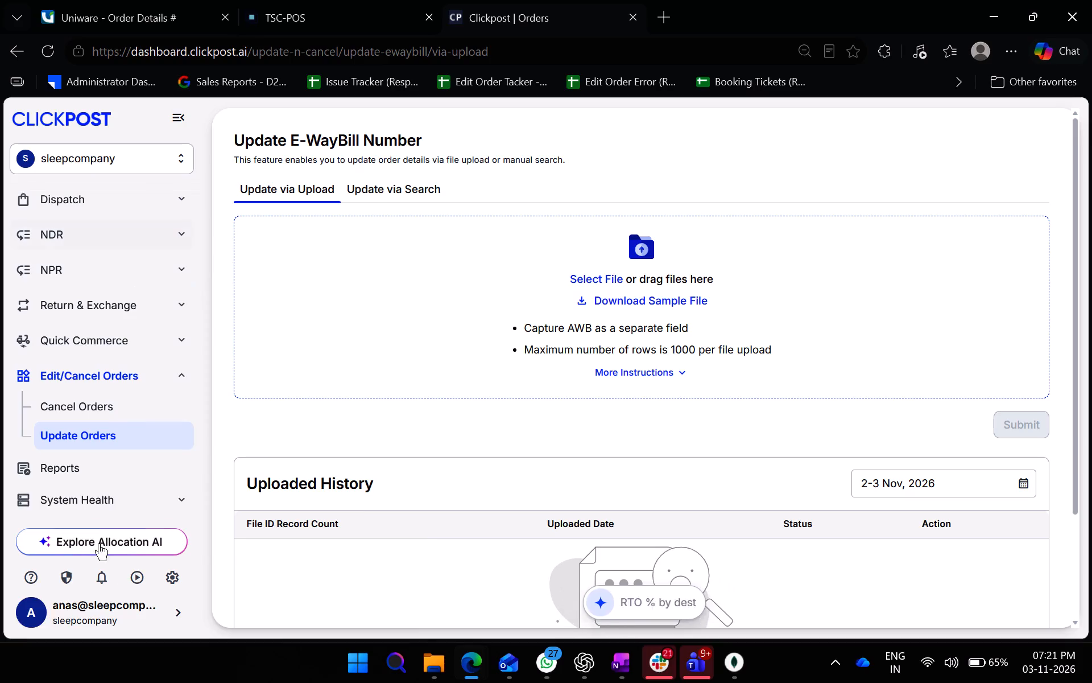
Open the account's Access Control page and search for the sleepcompany user with the copied user identifier.
{"action": "left_click", "coordinate": [130, 610]}
{"action": "left_click", "coordinate": [270, 547]}
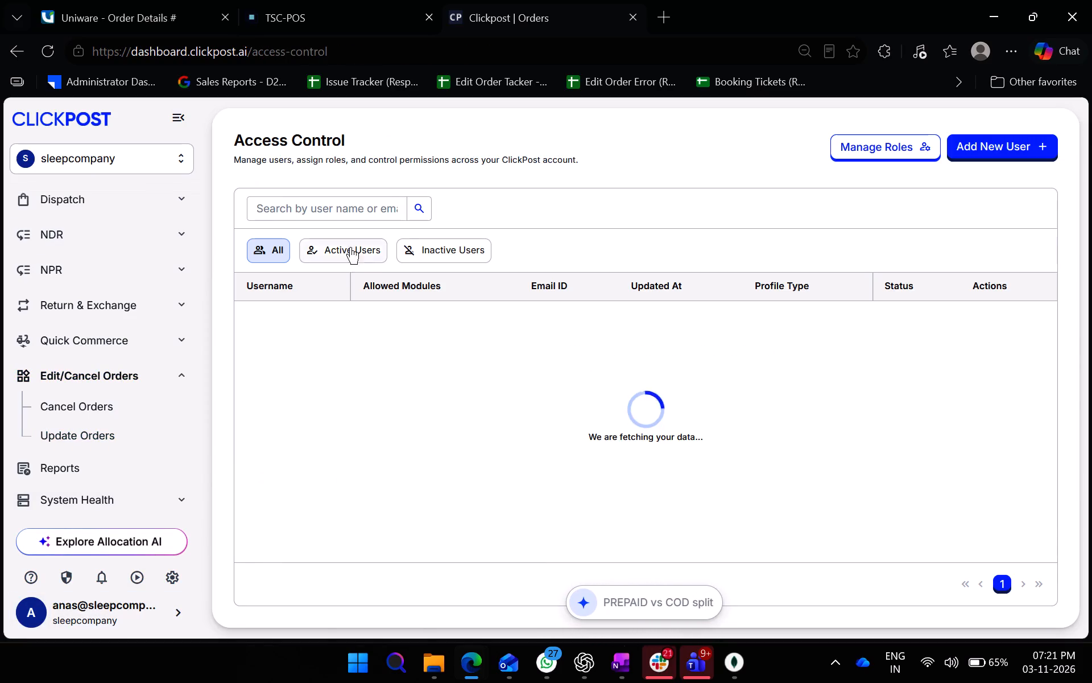
{"action": "left_click", "coordinate": [328, 207]}
{"action": "key", "text": "ctrl+v"}
{"action": "left_click", "coordinate": [445, 211]}
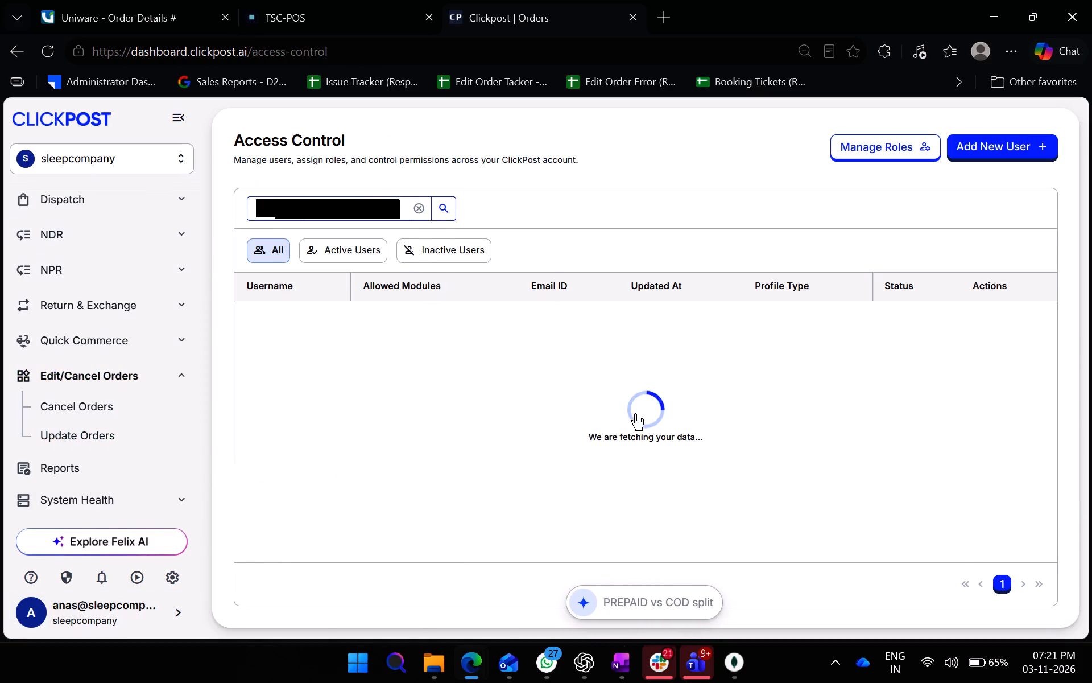
Open the found user's permissions for editing and enable all permissions of the Track module.
{"action": "left_click", "coordinate": [1024, 326]}
{"action": "left_click", "coordinate": [941, 385]}
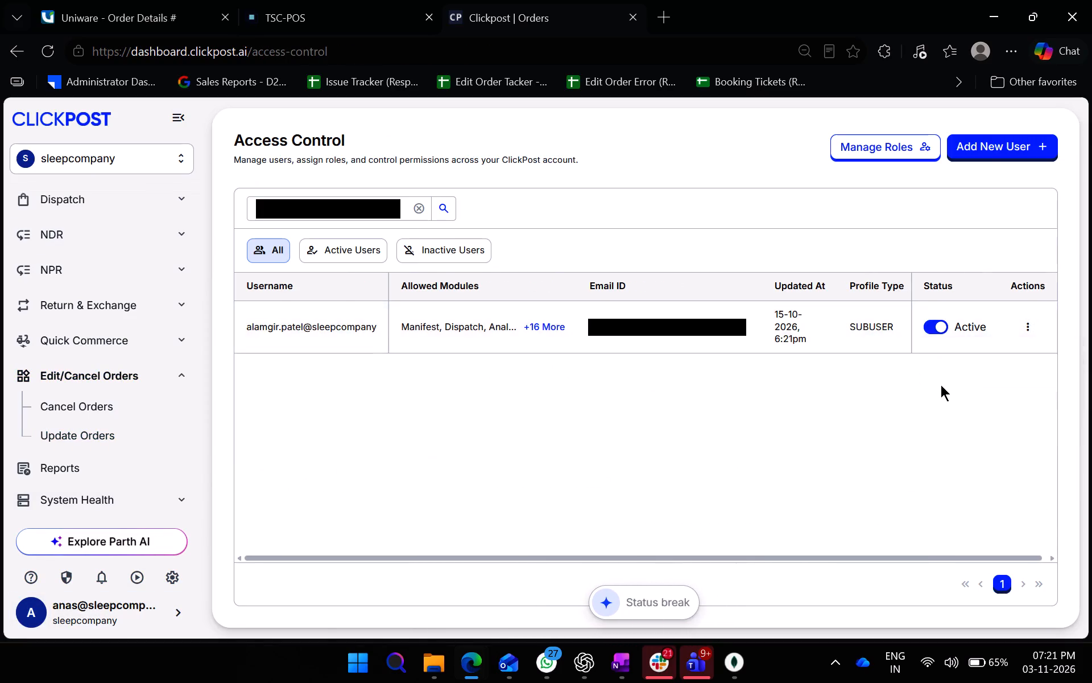
{"action": "scroll", "coordinate": [364, 401], "scroll_direction": "down", "scroll_amount": 7}
{"action": "scroll", "coordinate": [354, 454], "scroll_direction": "down", "scroll_amount": 5}
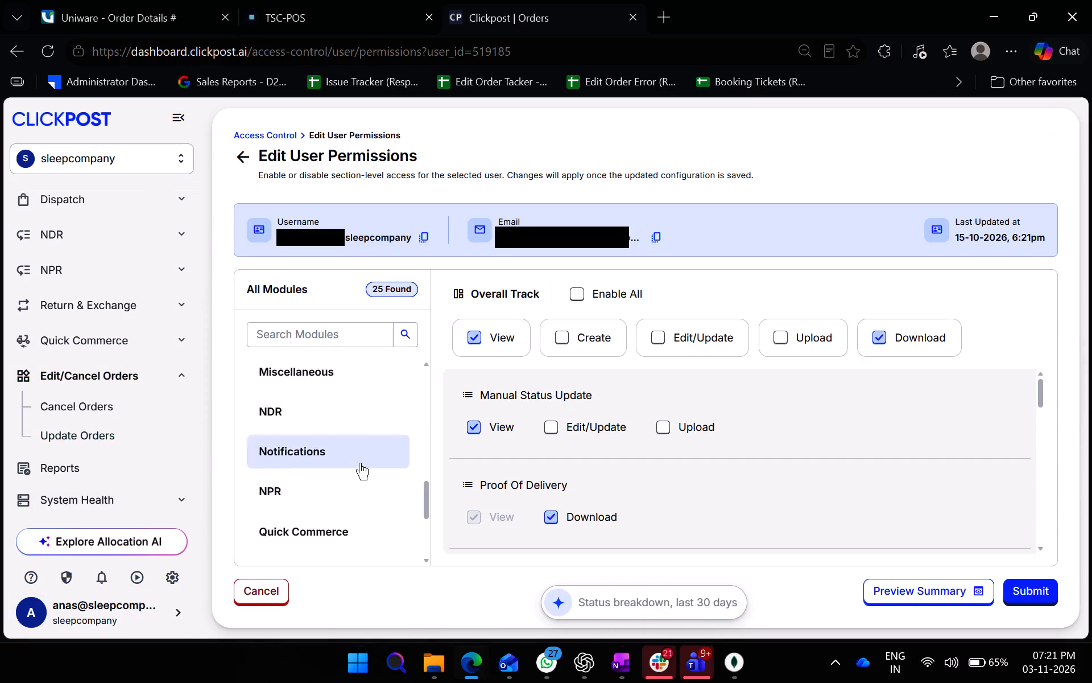
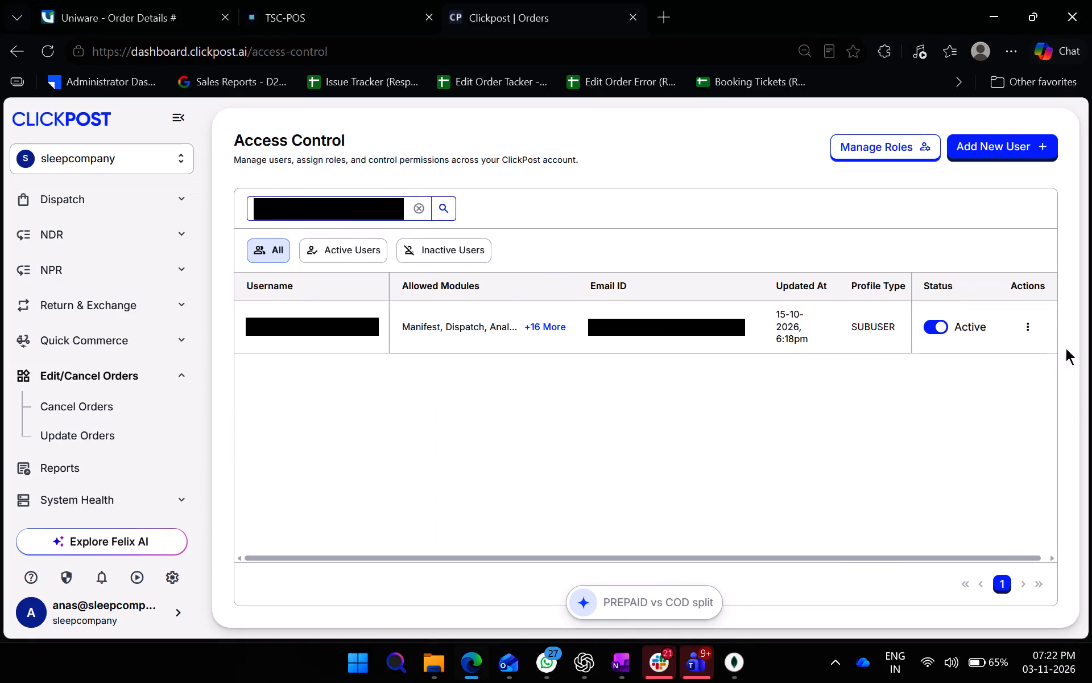
Open the listed subuser's permissions for editing and select Enable All for the Overall Track module.
{"action": "double_click", "coordinate": [1026, 335]}
{"action": "left_click", "coordinate": [991, 380]}
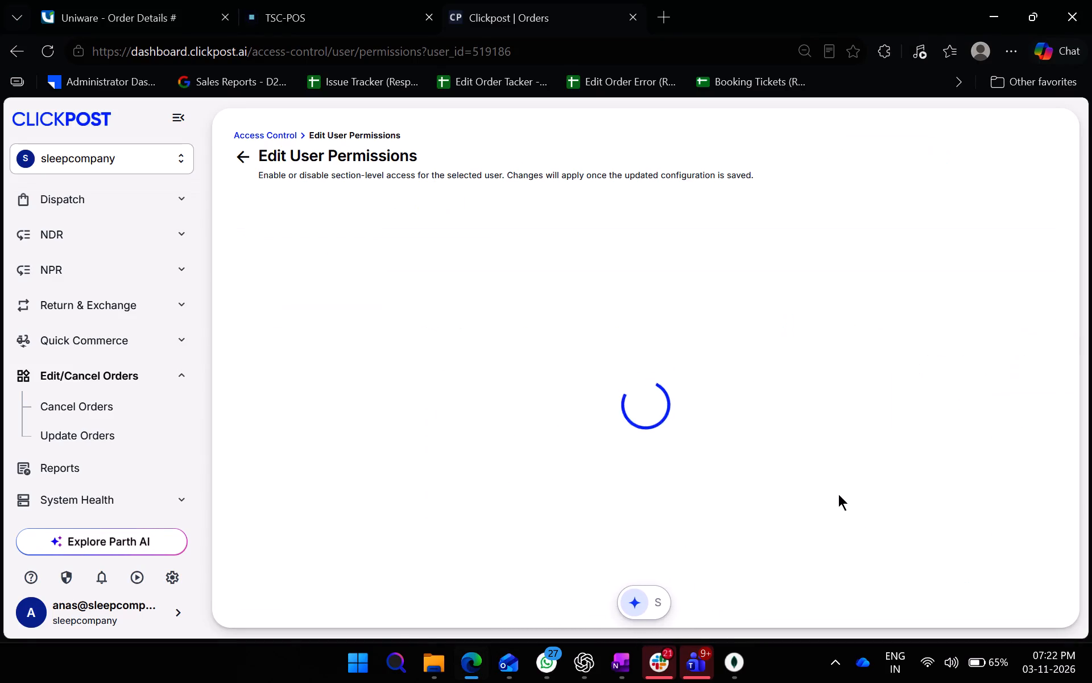
{"action": "left_click", "coordinate": [578, 299]}
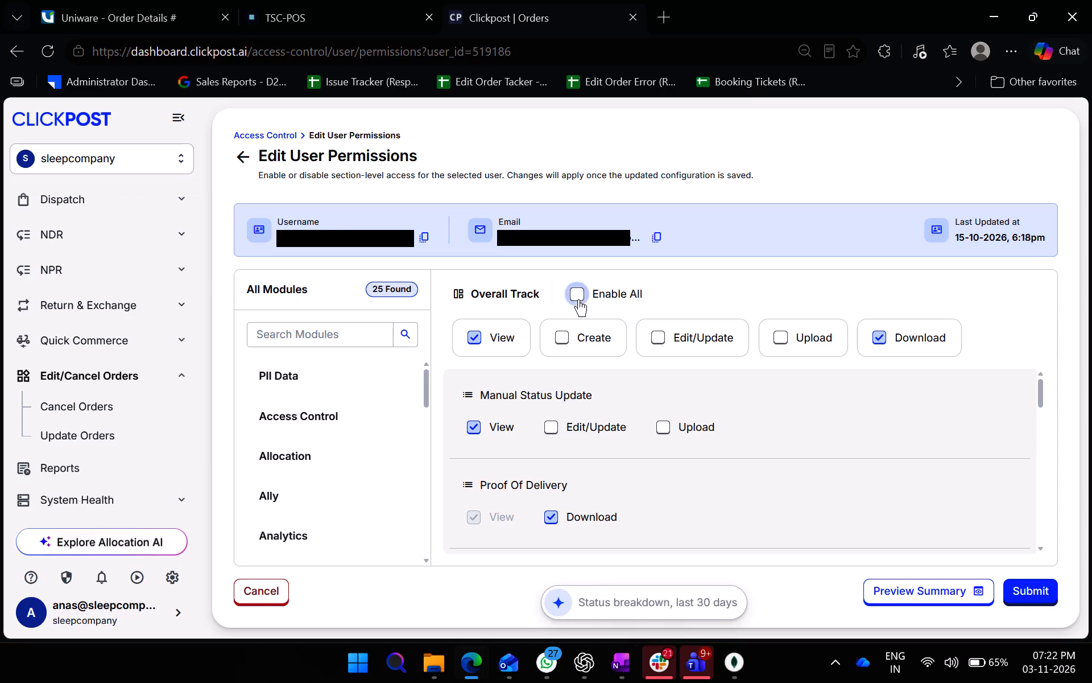